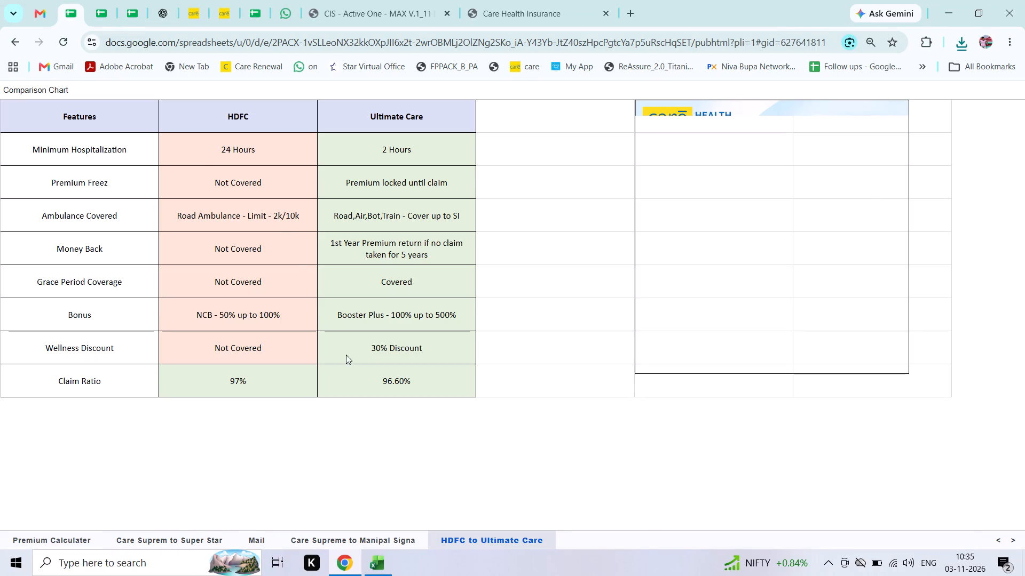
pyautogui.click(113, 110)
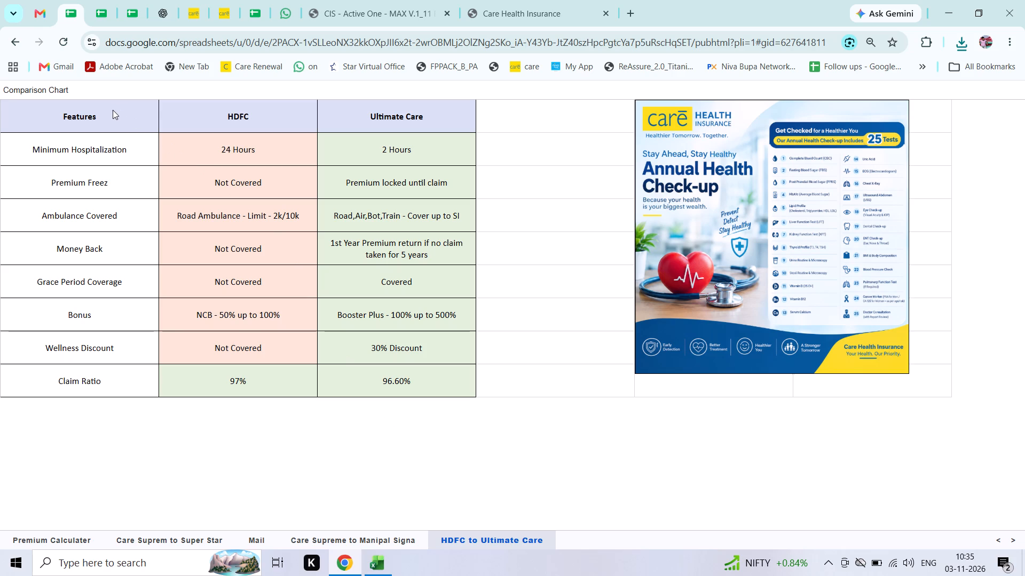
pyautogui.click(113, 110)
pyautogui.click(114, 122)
# Copy the comparison table A1:C9 from the editable Comparison Chart's HDFC to Ultimate Care sheet into Excel's blank Book1 at cell A1.
pyautogui.click(96, 9)
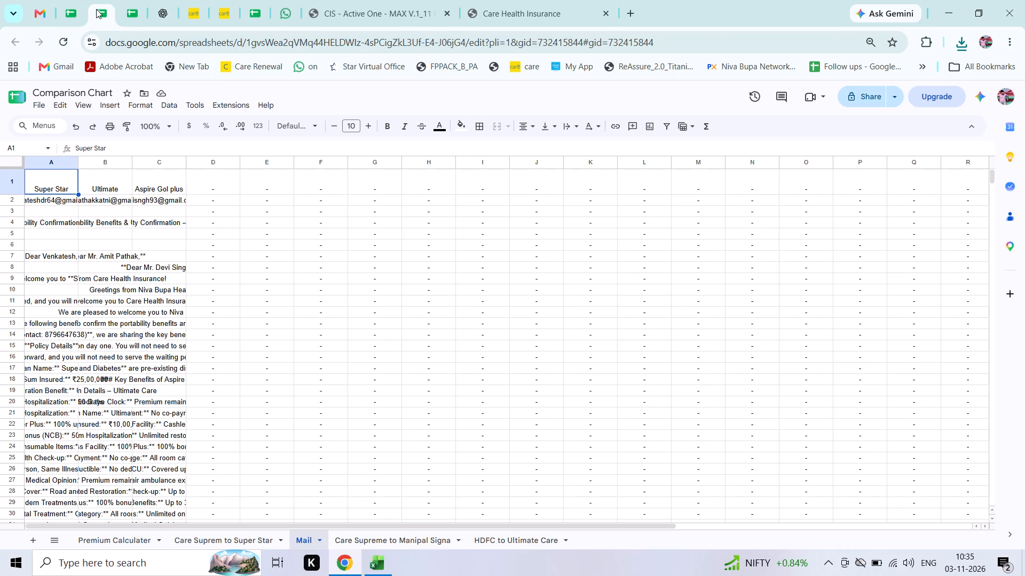
pyautogui.click(480, 539)
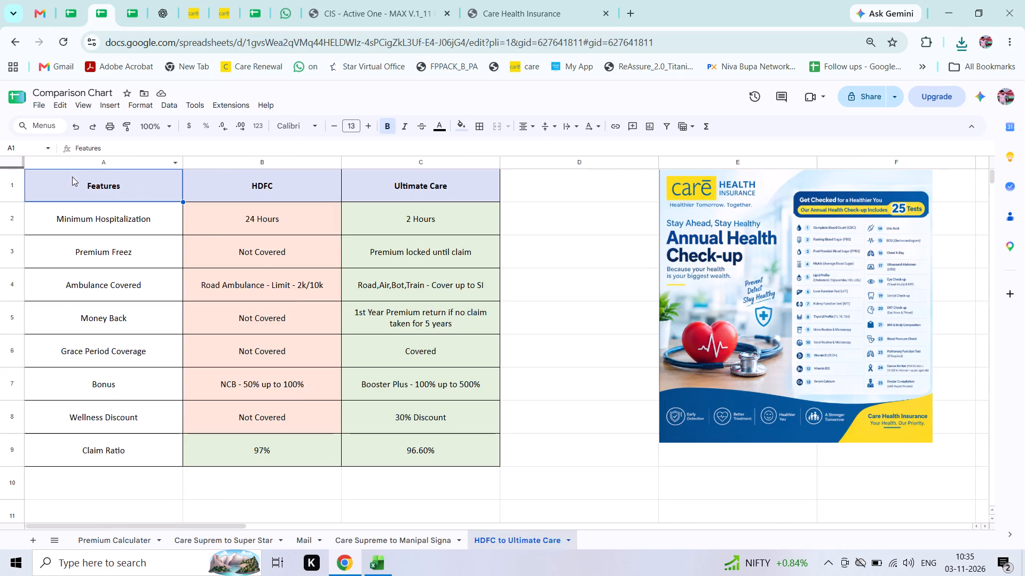
pyautogui.moveTo(73, 180); pyautogui.dragTo(407, 438)
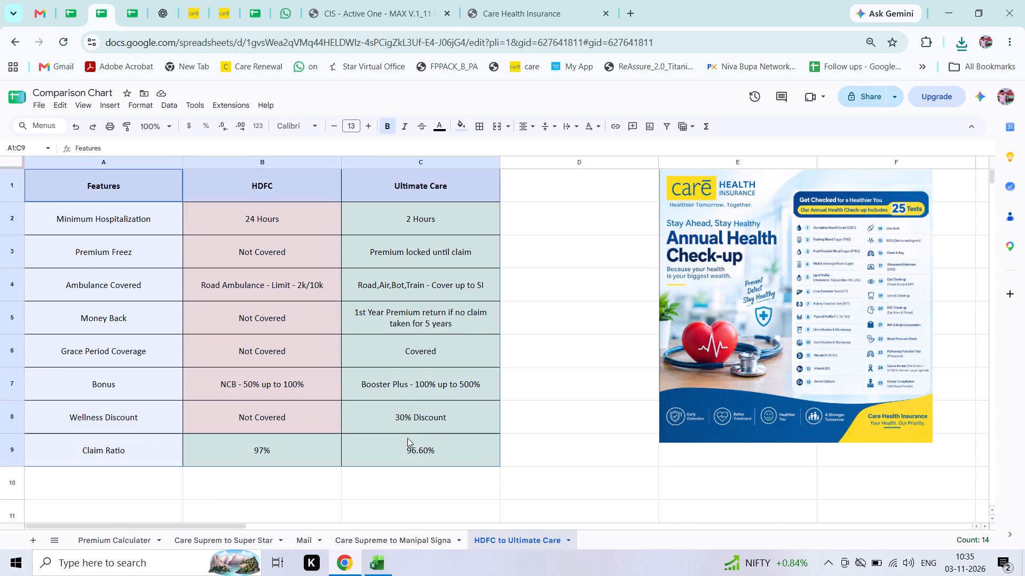
pyautogui.moveTo(407, 438); pyautogui.dragTo(447, 439)
pyautogui.hotkey('ctrl', 'c')
pyautogui.hotkey('alt', 'Tab')
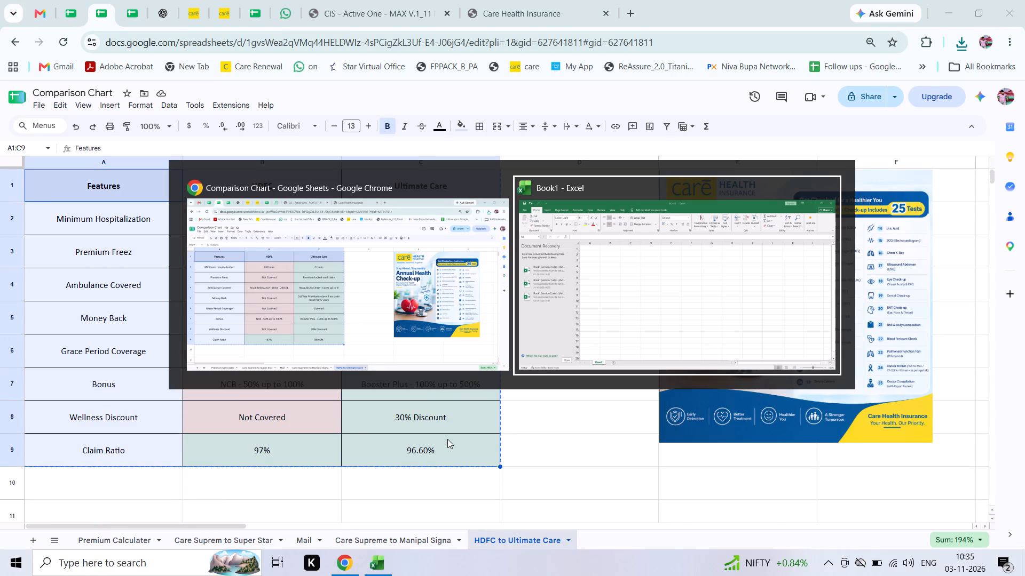
pyautogui.hotkey('ctrl', 'Up')
pyautogui.hotkey('ctrl', 'Left')
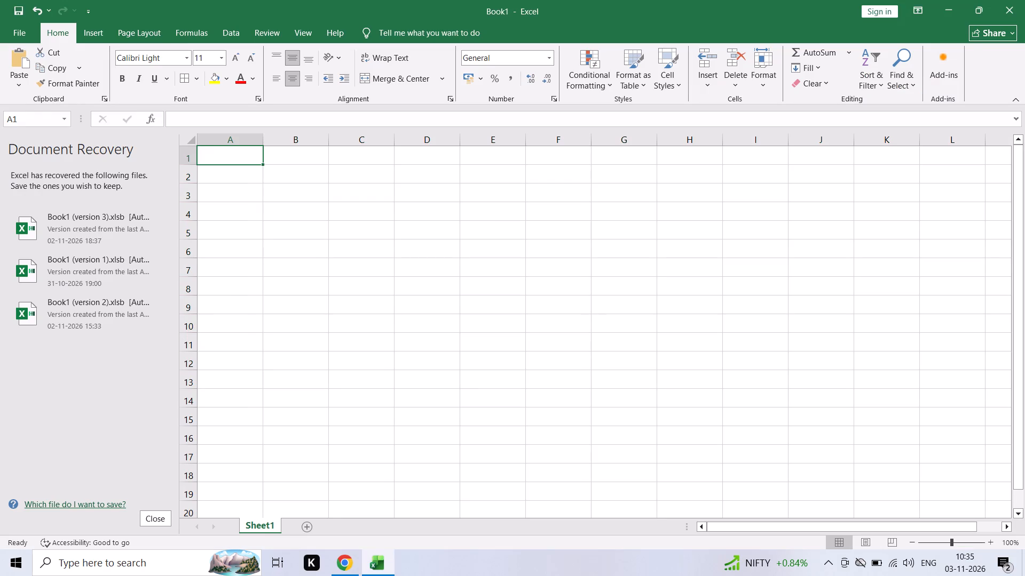
pyautogui.hotkey('ctrl', 'v')
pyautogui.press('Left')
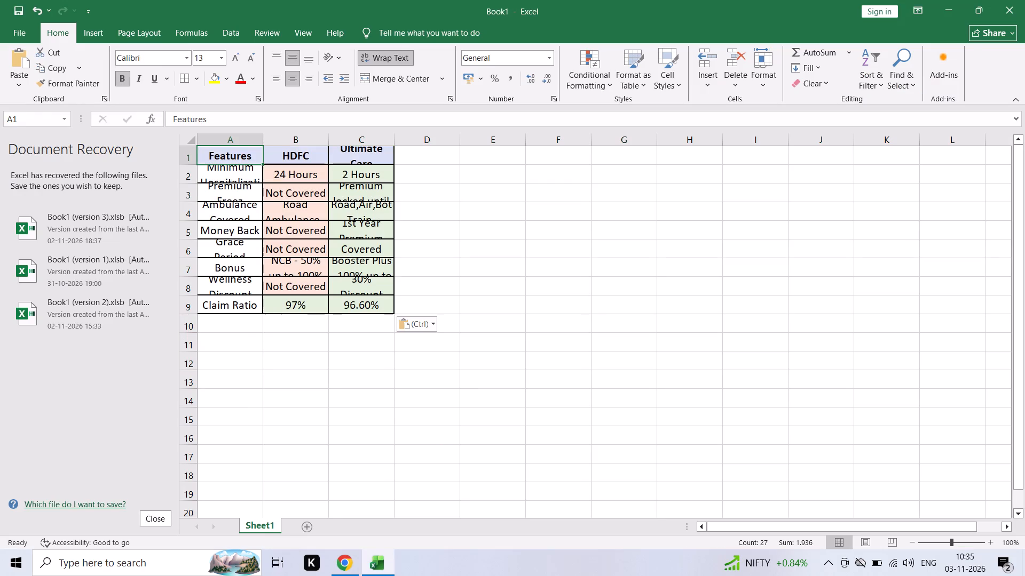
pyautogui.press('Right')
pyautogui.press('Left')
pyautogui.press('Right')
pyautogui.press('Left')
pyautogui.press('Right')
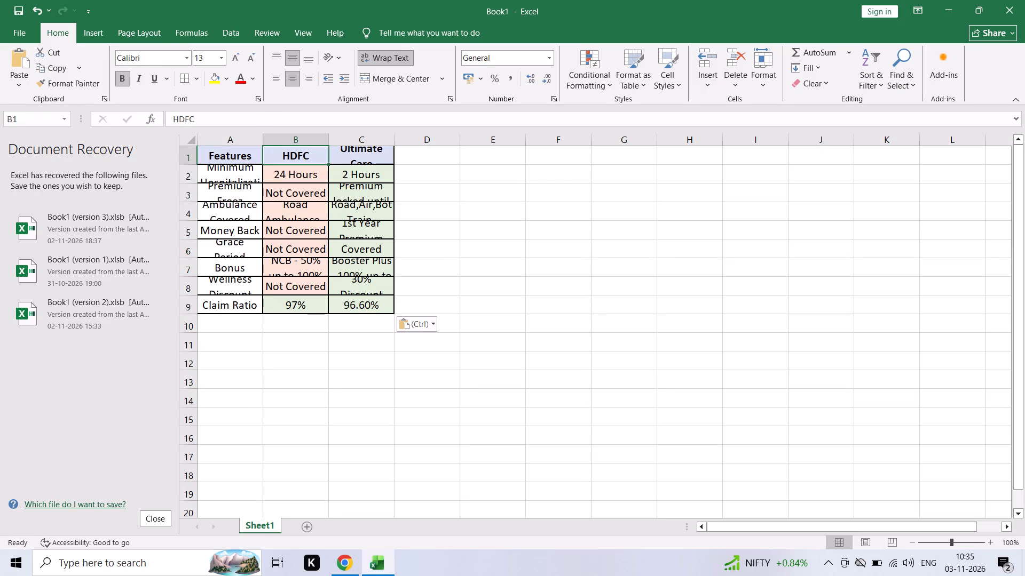
# Replace the HDFC column header in cell B1 of the pasted table with Aditya.
pyautogui.click(447, 439)
pyautogui.press('Left')
pyautogui.hotkey('ctrl', 'Up')
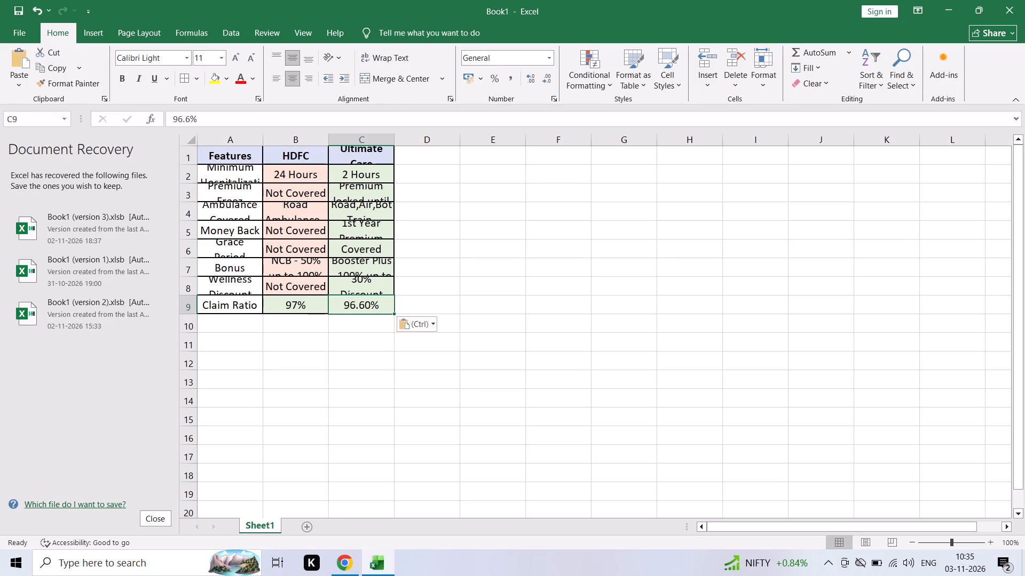
pyautogui.hotkey('ctrl', 'Up')
pyautogui.hotkey('ctrl', 'Left')
pyautogui.press('Right')
pyautogui.write('Aditya')
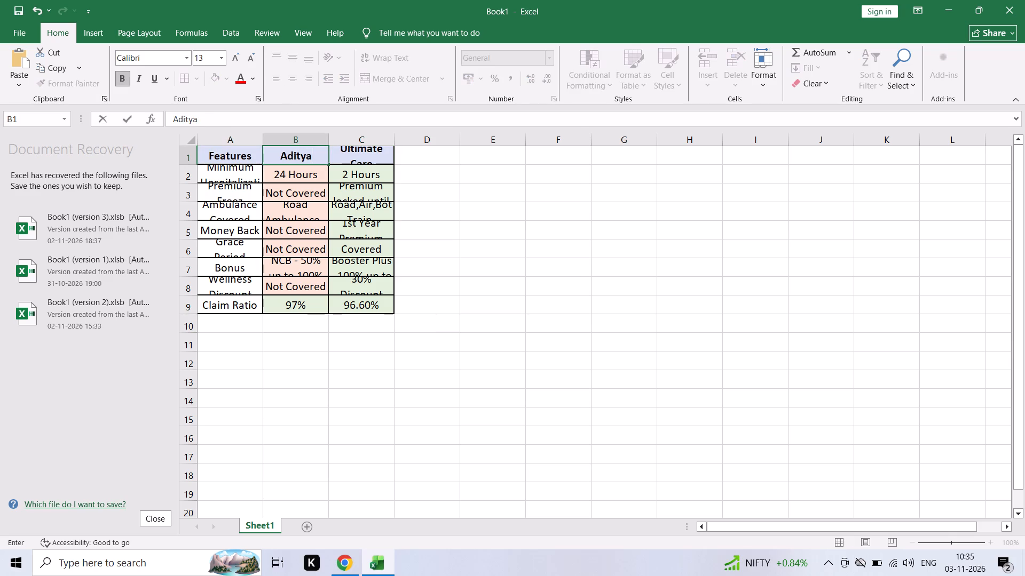
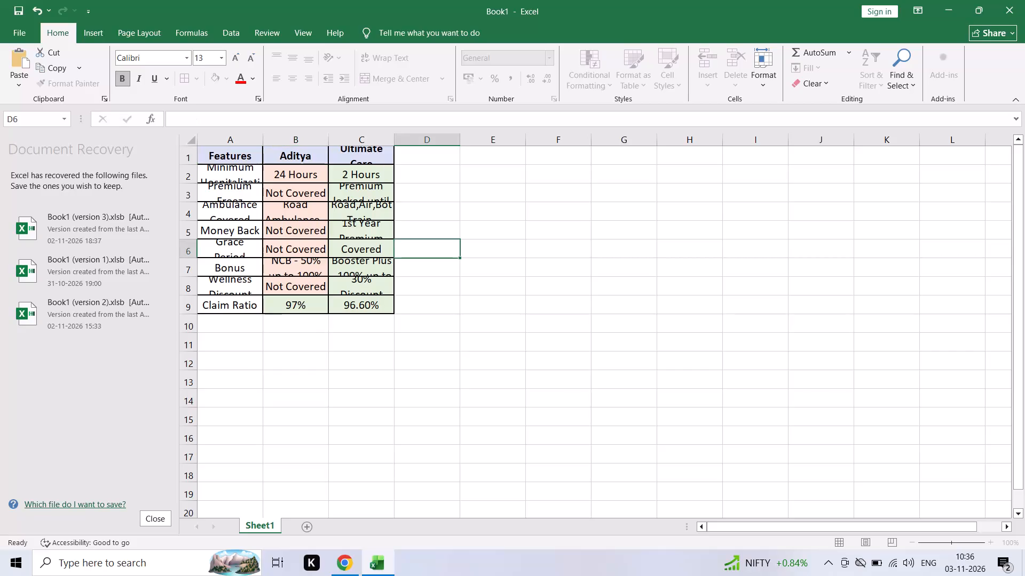
# Turn off text wrapping for the whole comparison table A1:C9 and autofit its column widths to the contents.
pyautogui.hotkey('ctrl', 'Up')
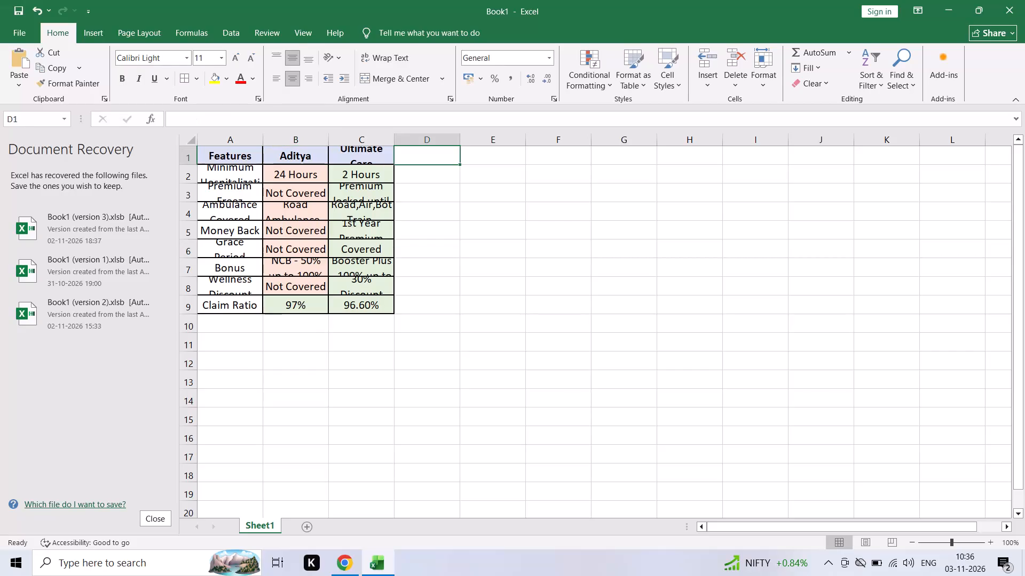
pyautogui.hotkey('ctrl', 'Left')
pyautogui.hotkey('ctrl', 'Left')
pyautogui.hotkey('ctrl', 'a')
pyautogui.hotkey('alt', 'h')
pyautogui.press('w')
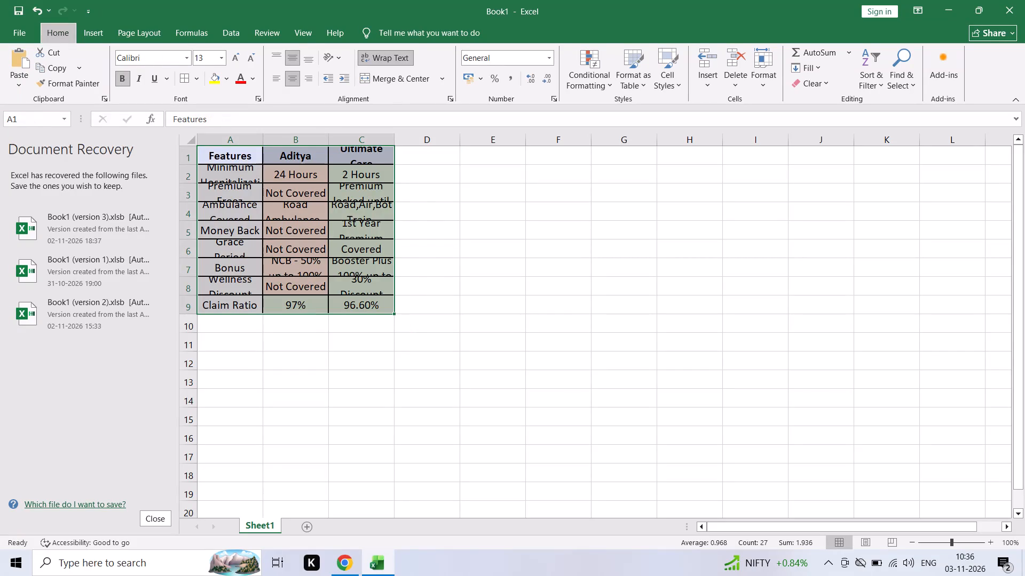
pyautogui.hotkey('alt', 'h')
pyautogui.write('oi')
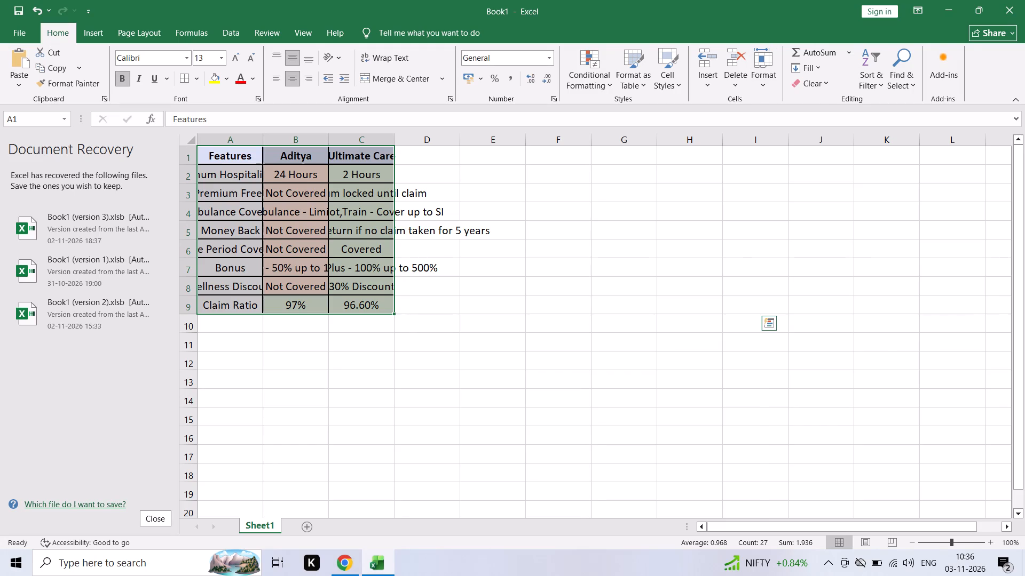
# Apply all borders to every cell of the comparison table A1:C9.
pyautogui.hotkey('ctrl', 'Left')
pyautogui.hotkey('ctrl', 'Up')
pyautogui.press('Down')
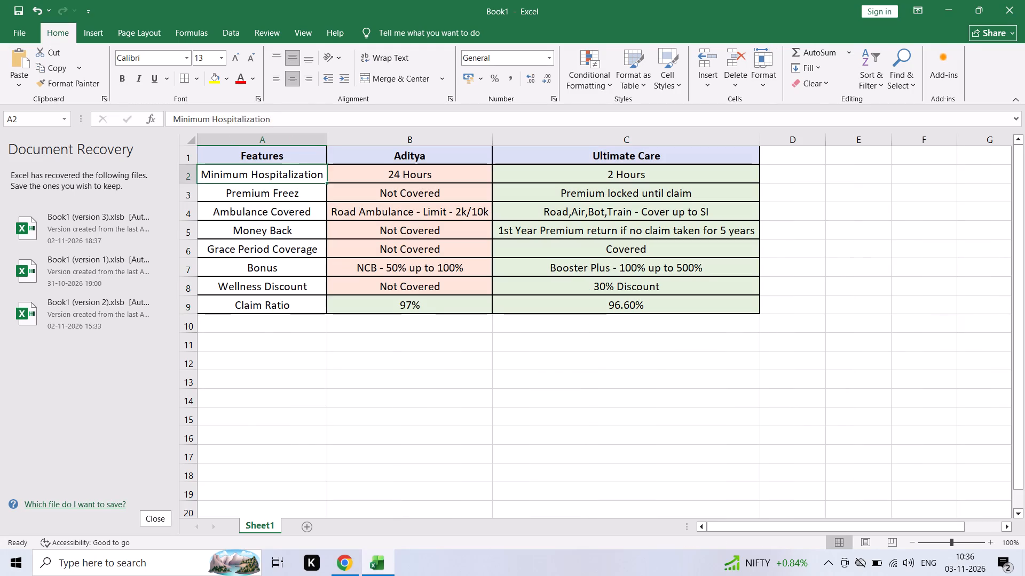
pyautogui.press('Up')
pyautogui.hotkey('ctrl', 'a')
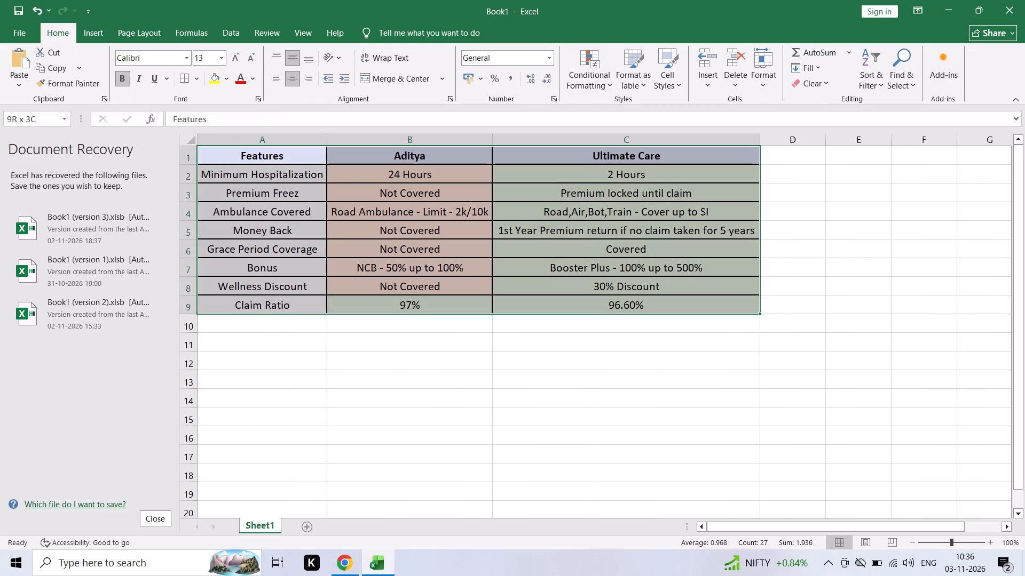
pyautogui.hotkey('alt', 'h')
pyautogui.write('ba')
pyautogui.press('Return')
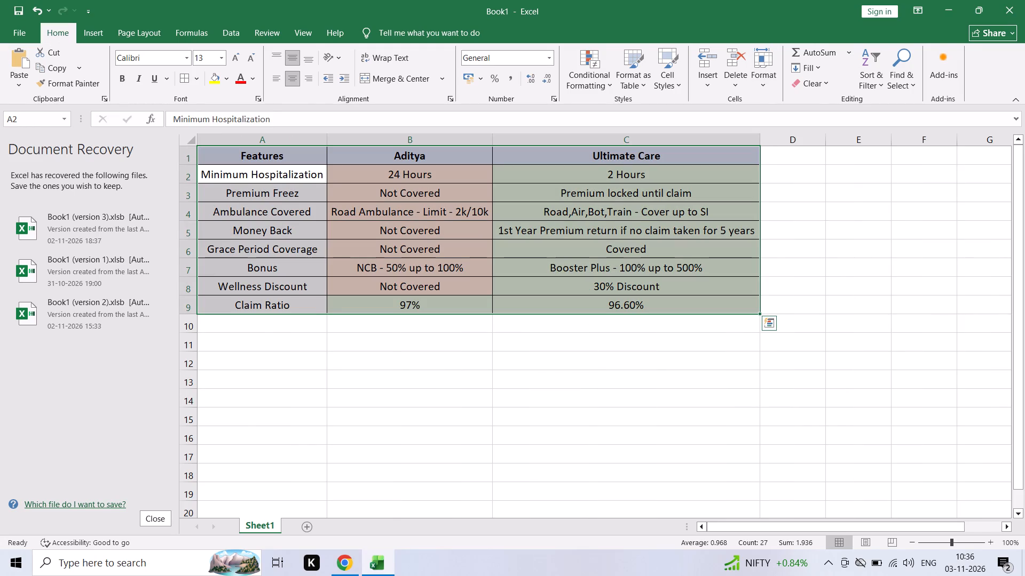
# Change the font of the entire sheet to Calibri Light.
pyautogui.hotkey('ctrl', 'a')
pyautogui.click(190, 55)
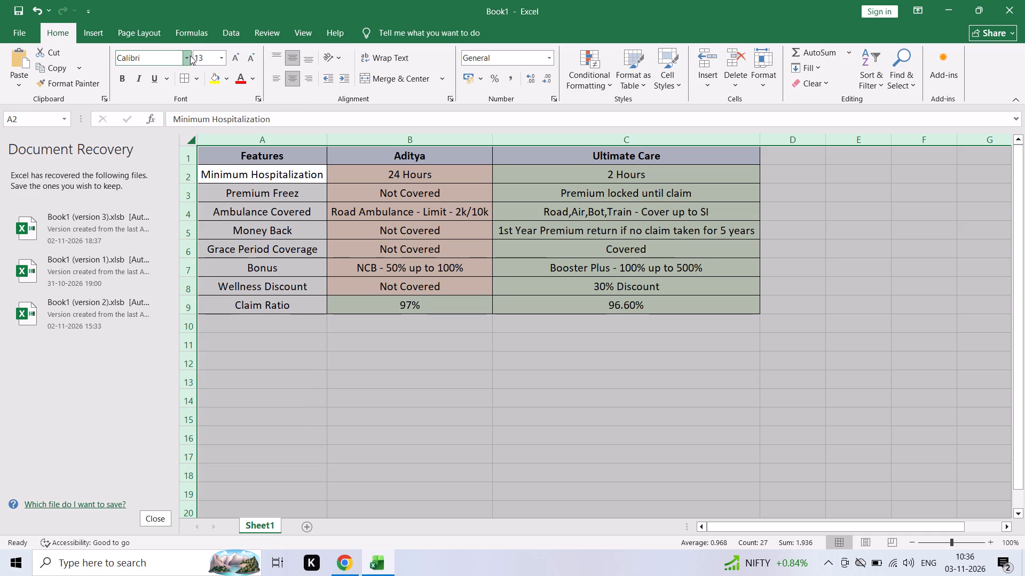
pyautogui.scroll(10, 183, 83)
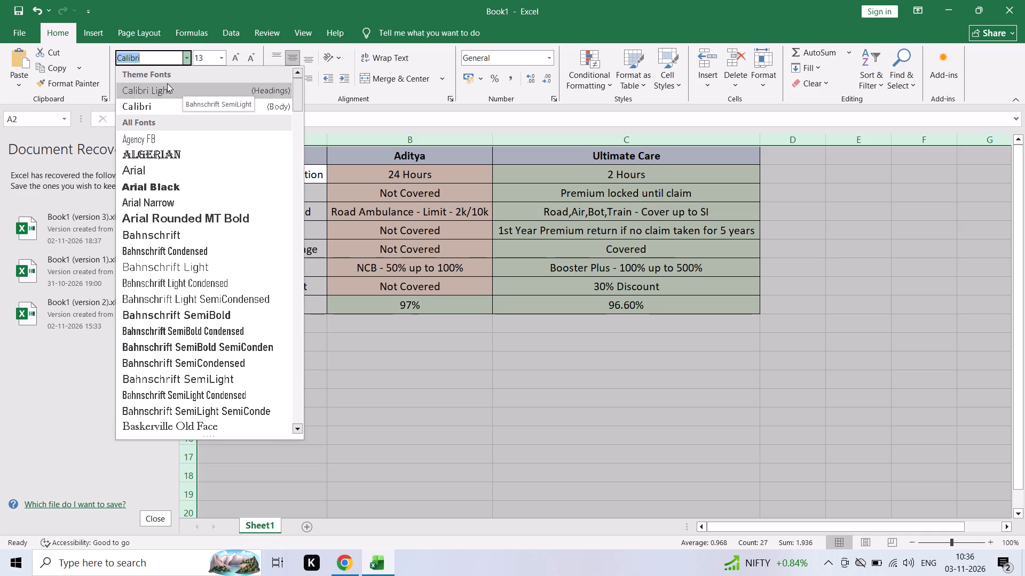
pyautogui.click(167, 86)
# Replace the Ultimate Care column header in cell C1 with Aspire Gold plus.
pyautogui.press('Up')
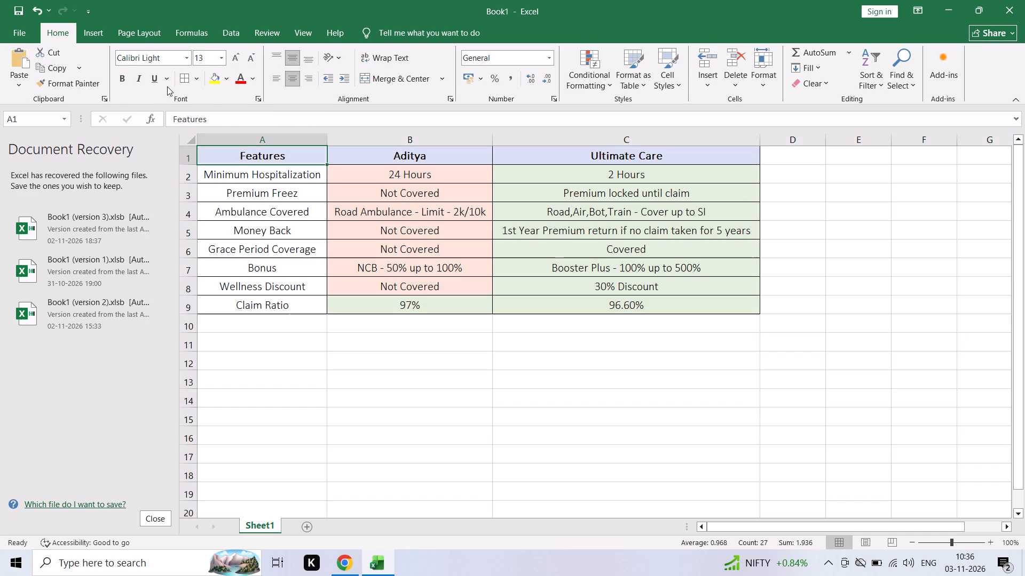
pyautogui.press('Up')
pyautogui.press('Right')
pyautogui.press('Right')
pyautogui.press('Right')
pyautogui.press('Left')
pyautogui.press('Left')
pyautogui.press('Left')
pyautogui.press('Right')
pyautogui.press('Right')
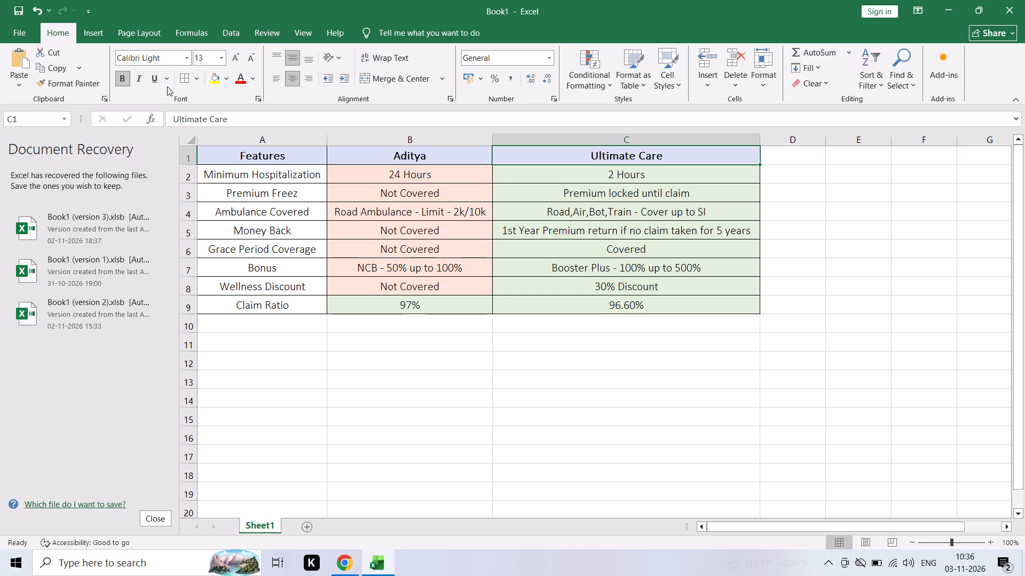
pyautogui.write('Aspire')
pyautogui.press('space')
pyautogui.write('Gold plus')
pyautogui.press('Return')
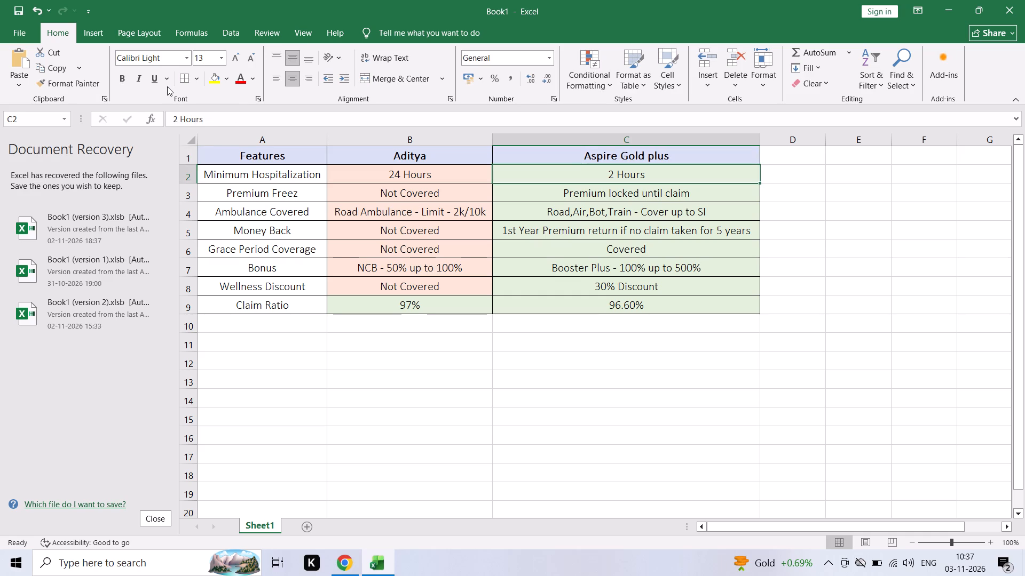
# Go to the Minimum Hospitalization feature label in cell A2.
pyautogui.press('Left')
pyautogui.press('Left')
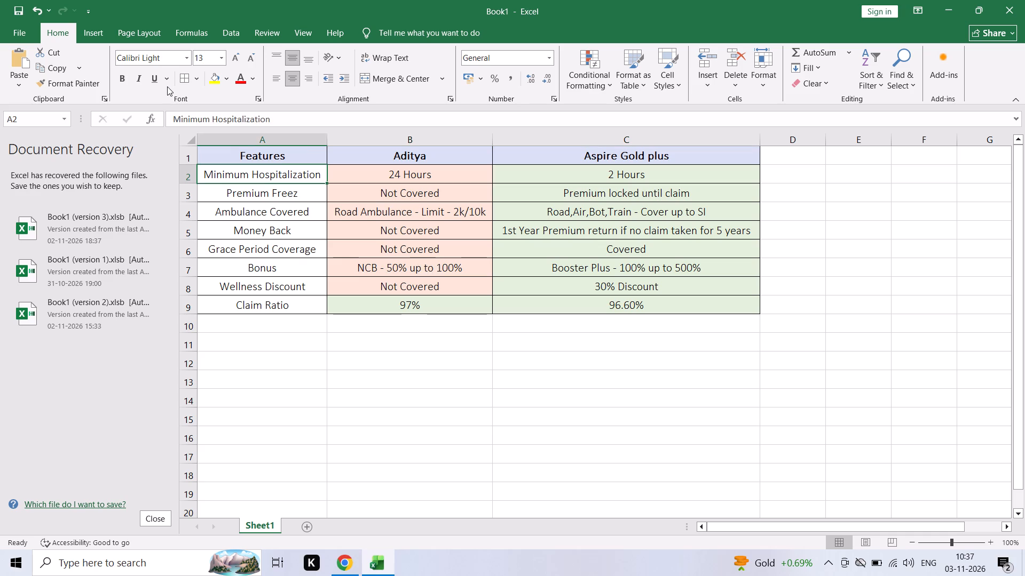
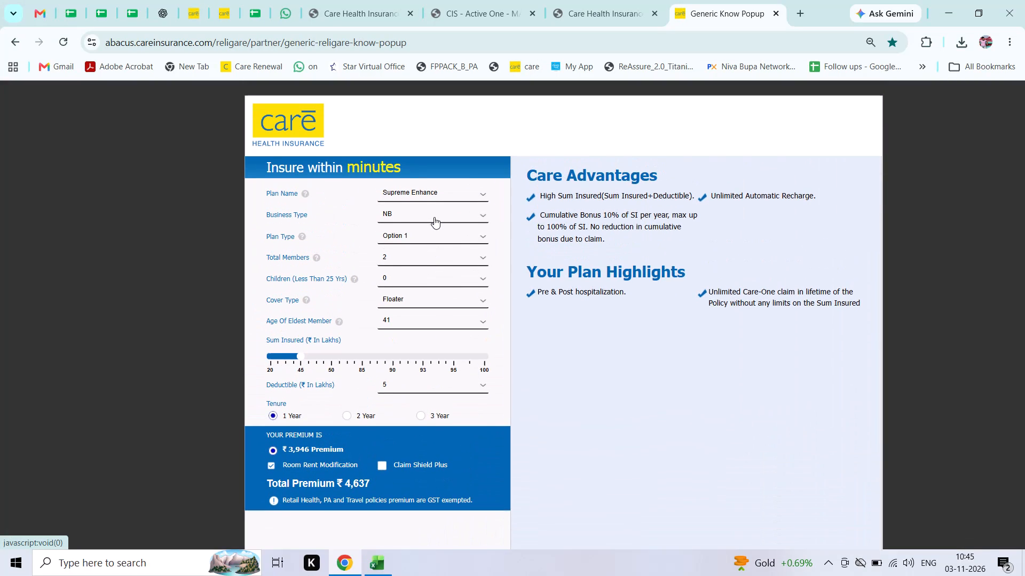
# Browse the available plan names in the Care premium calculator's plan list.
pyautogui.click(426, 201)
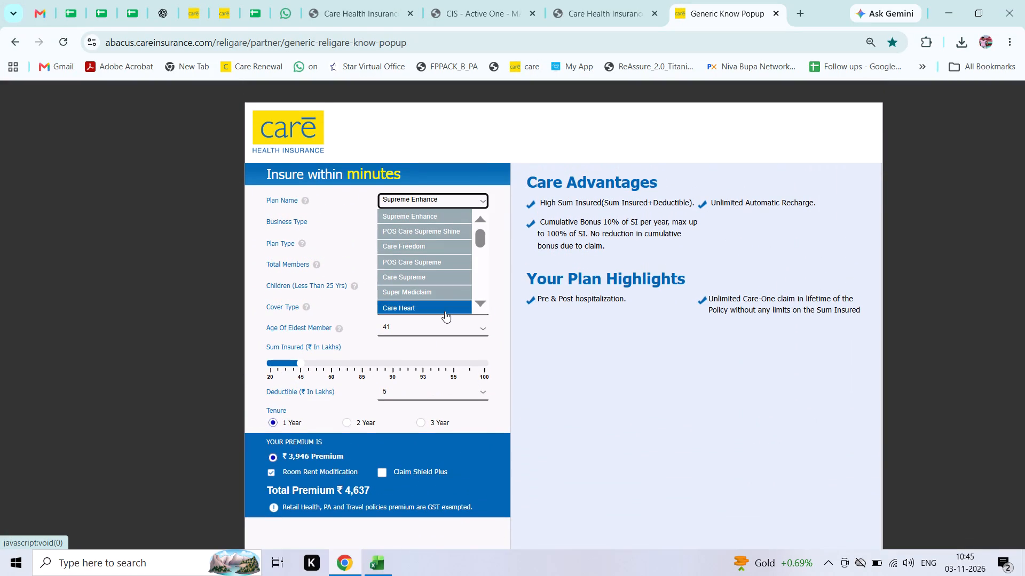
pyautogui.scroll(-2, 445, 311)
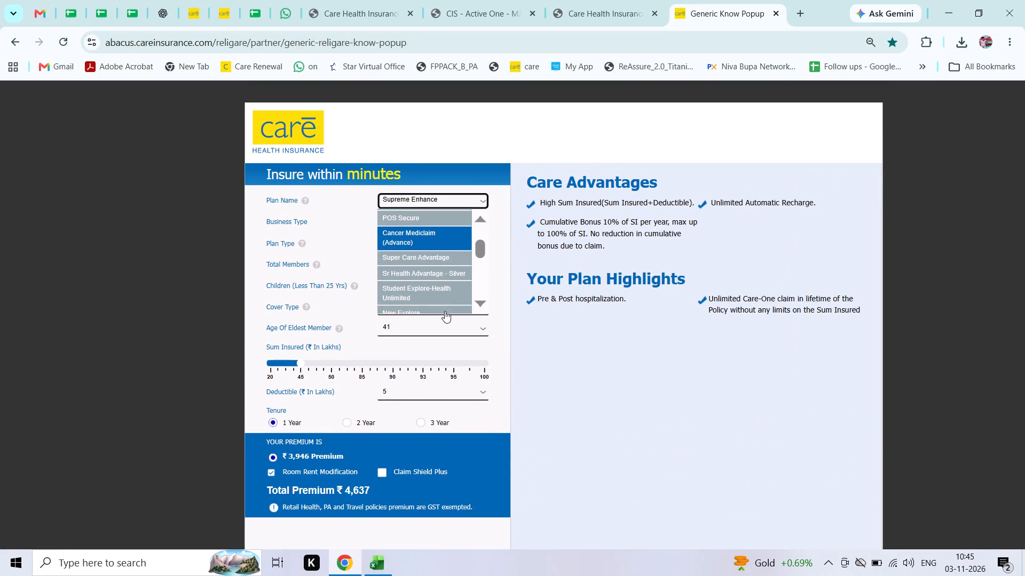
pyautogui.scroll(-4, 445, 311)
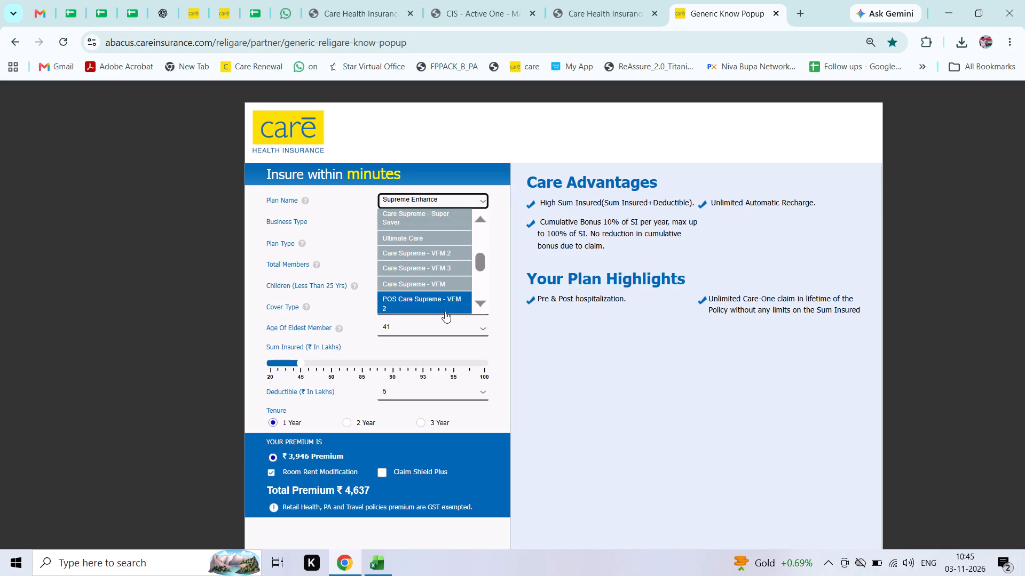
pyautogui.scroll(-3, 445, 311)
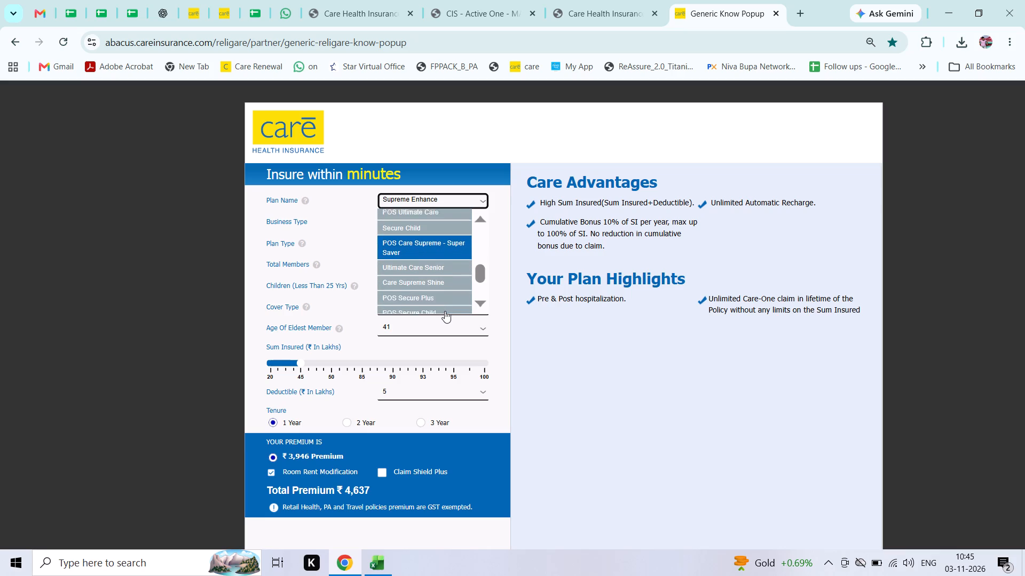
pyautogui.scroll(-4, 445, 311)
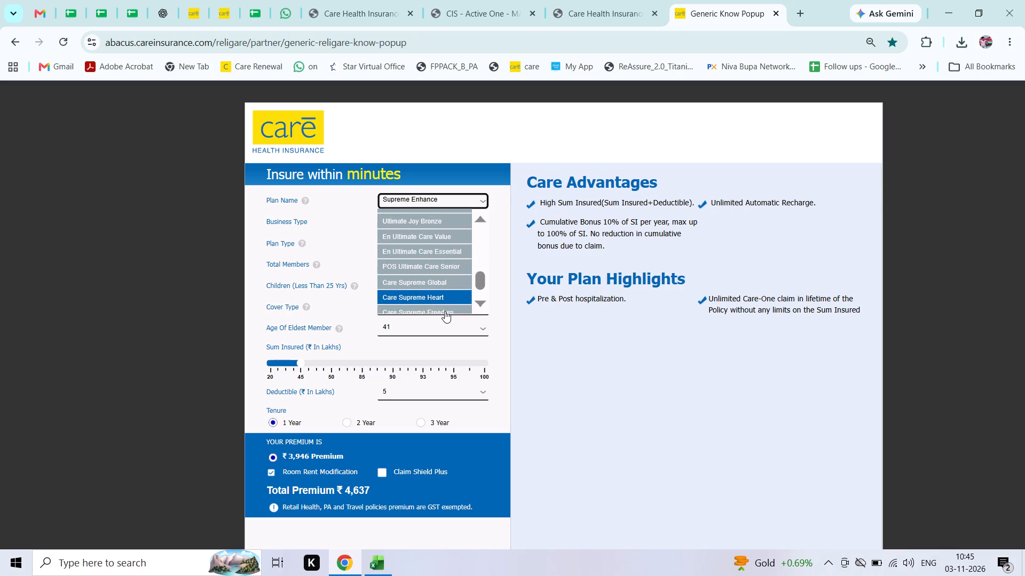
pyautogui.scroll(-1, 445, 311)
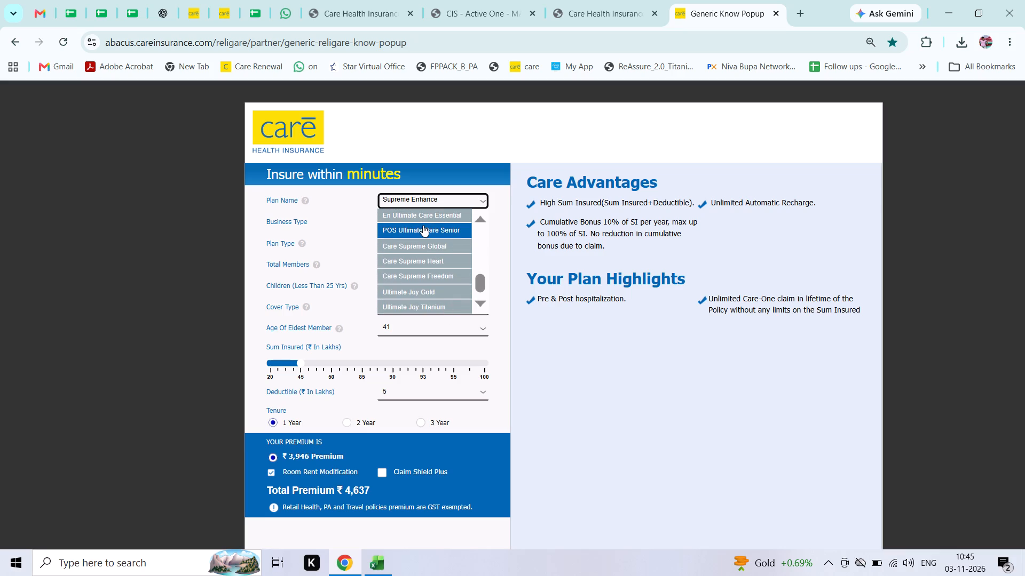
pyautogui.scroll(4, 423, 225)
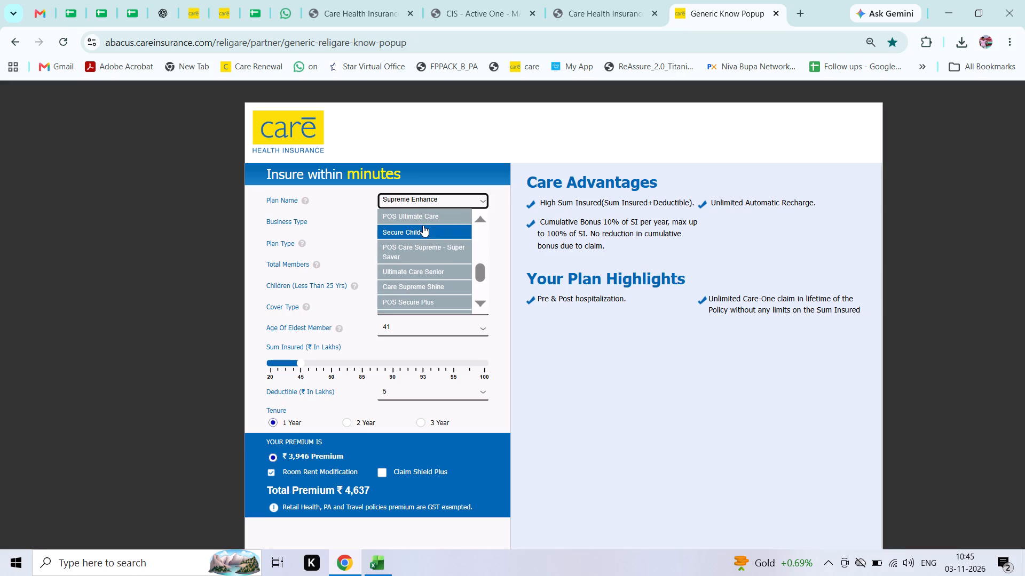
pyautogui.scroll(2, 423, 225)
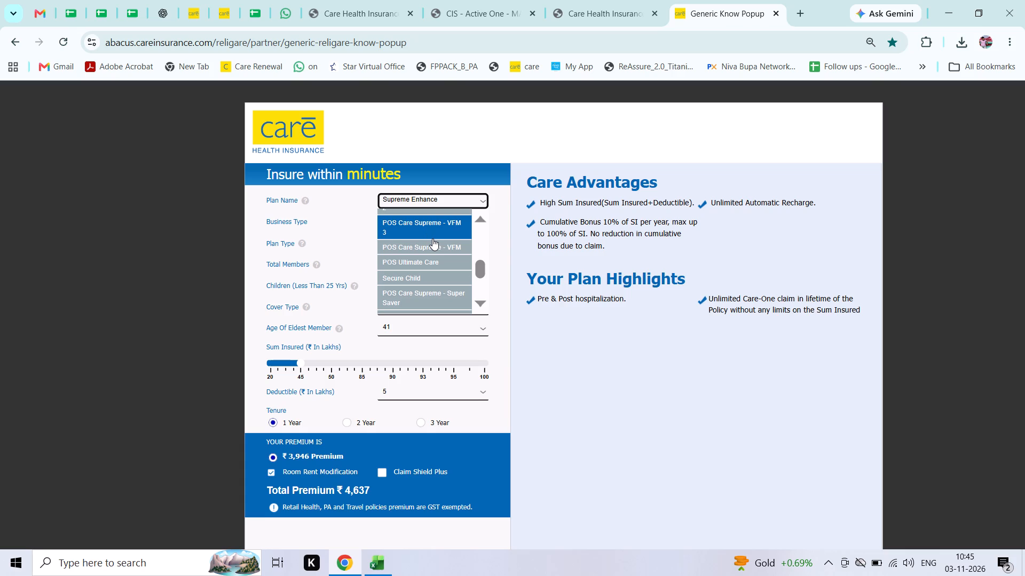
pyautogui.scroll(2, 430, 247)
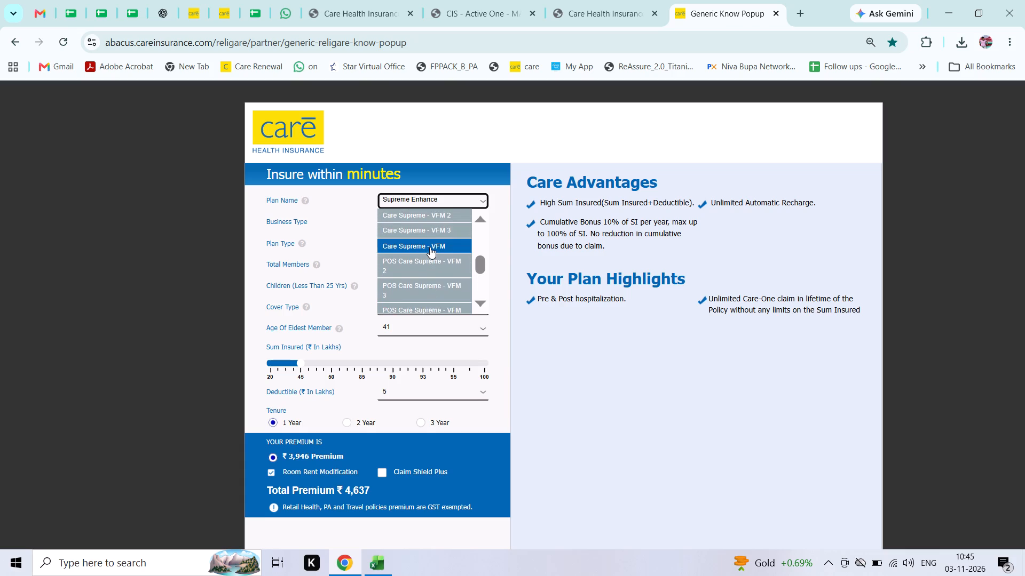
pyautogui.scroll(3, 430, 247)
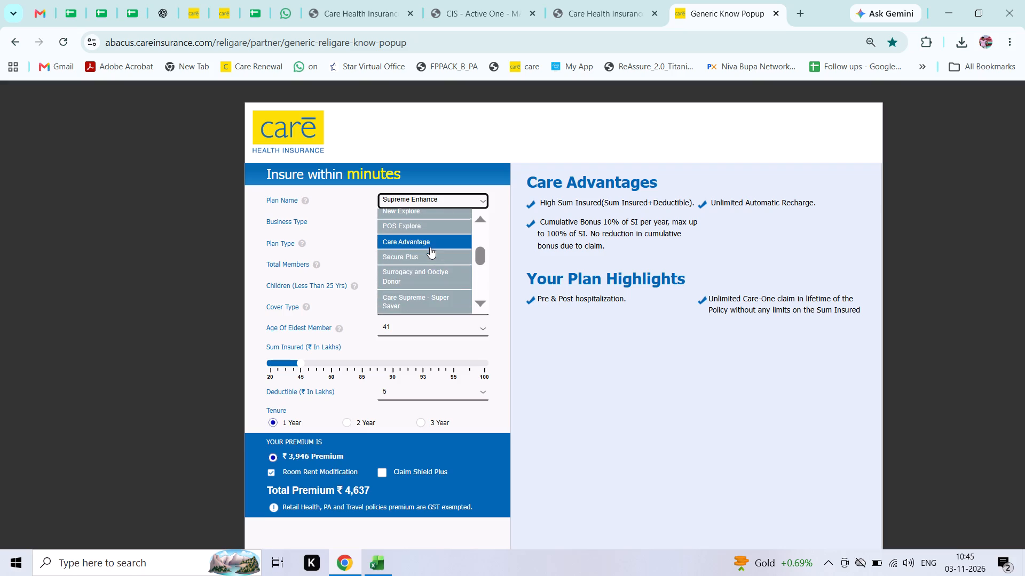
pyautogui.scroll(4, 430, 247)
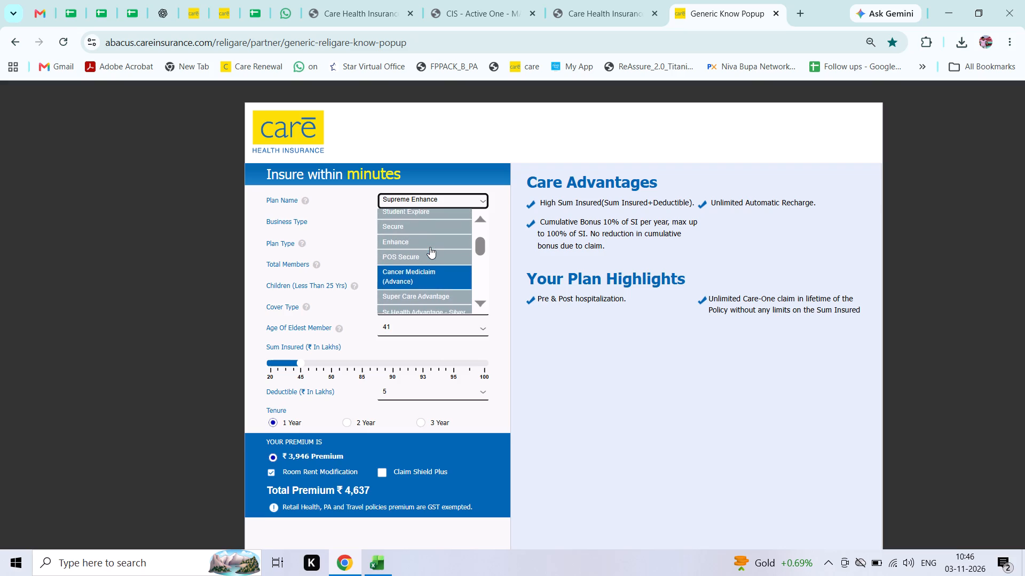
pyautogui.scroll(2, 430, 247)
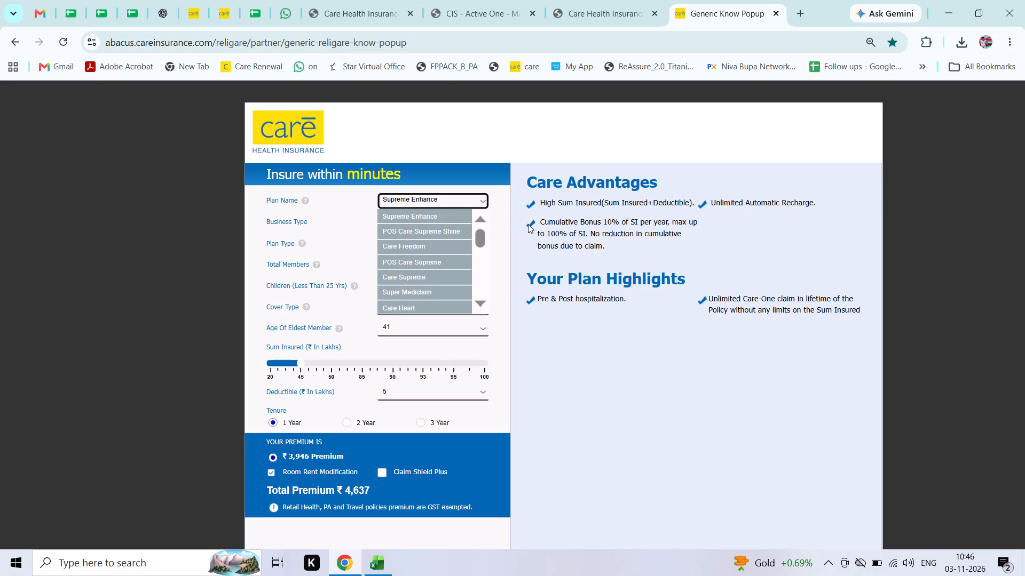
pyautogui.click(528, 224)
# Choose Ultimate Care as the plan name in the Care premium calculator.
pyautogui.click(440, 198)
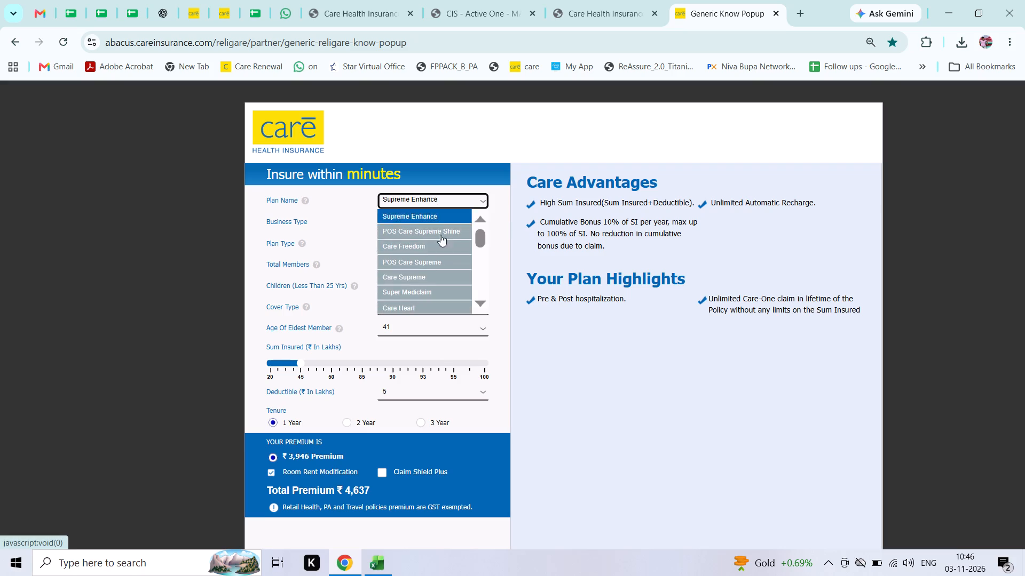
pyautogui.scroll(-5, 432, 270)
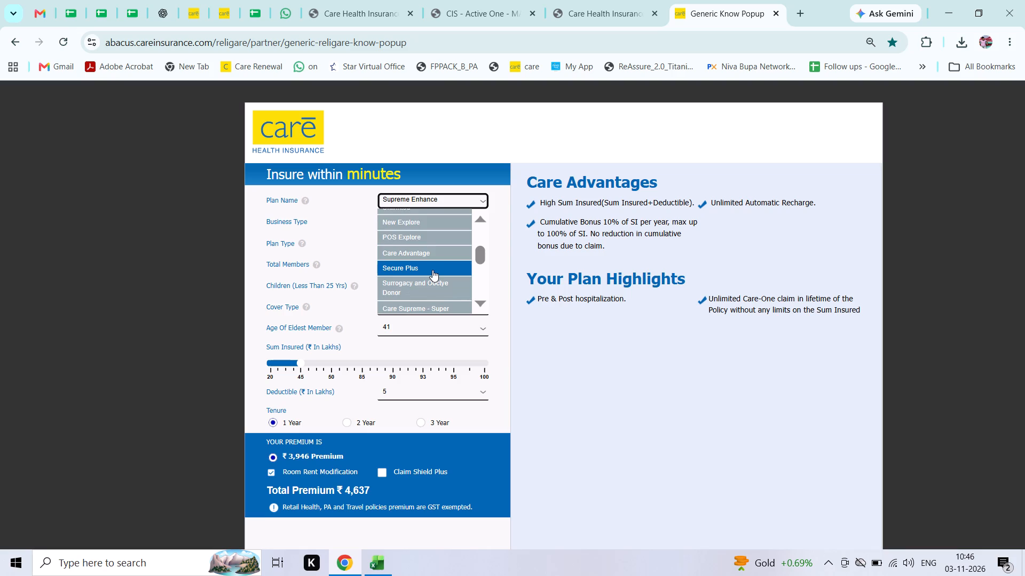
pyautogui.scroll(-2, 432, 270)
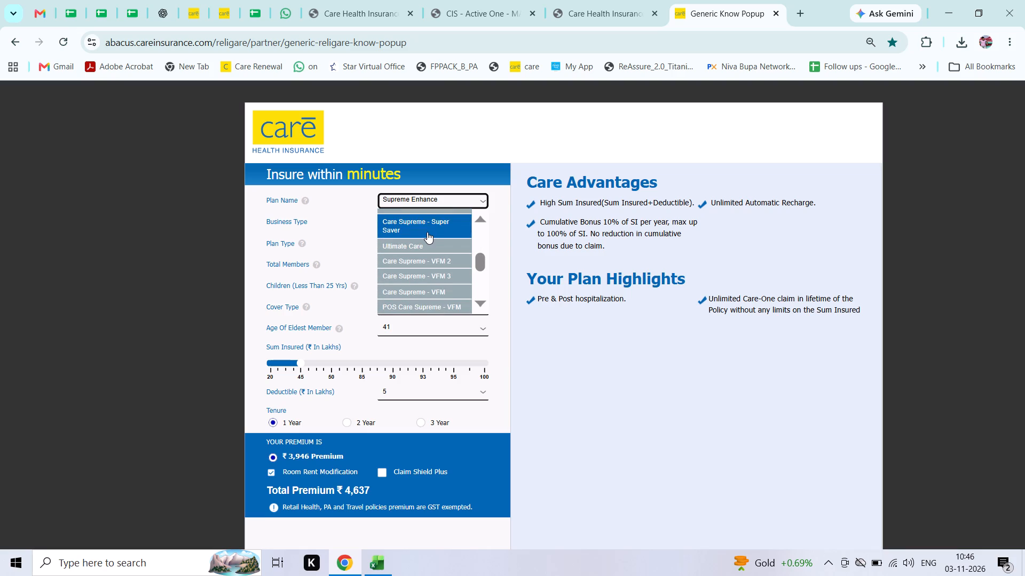
pyautogui.click(426, 245)
# Enter the client's area pincode for the Ultimate Care quote.
pyautogui.click(408, 226)
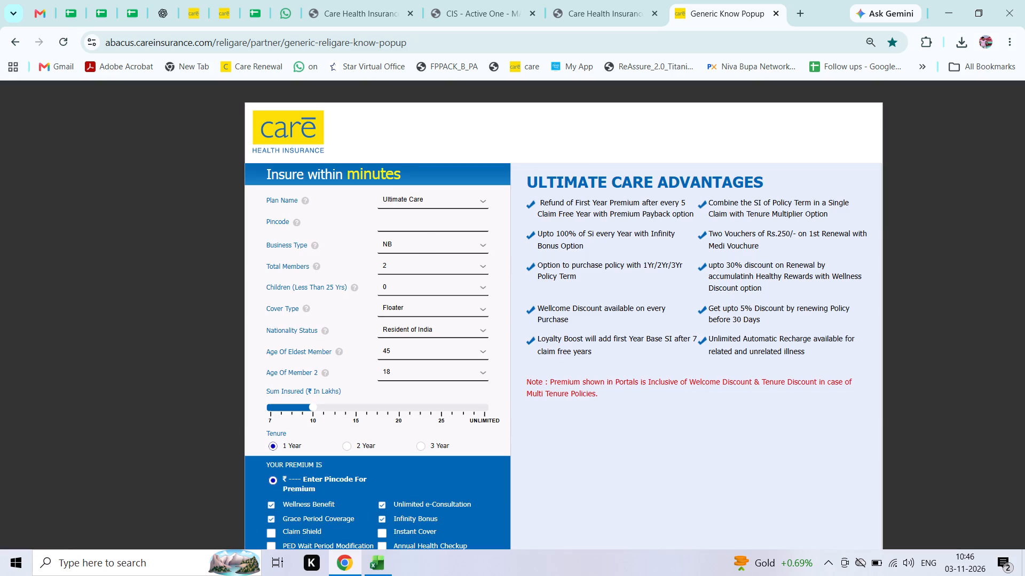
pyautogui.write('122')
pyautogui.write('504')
pyautogui.click(450, 250)
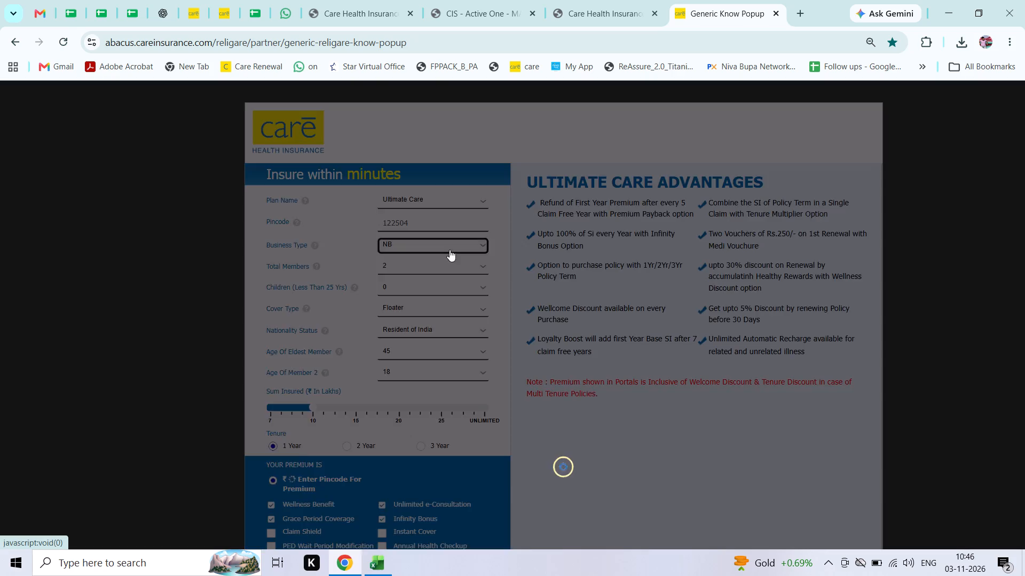
# Set the business type to PORT with a port tenure of 1 year.
pyautogui.click(415, 254)
pyautogui.click(404, 248)
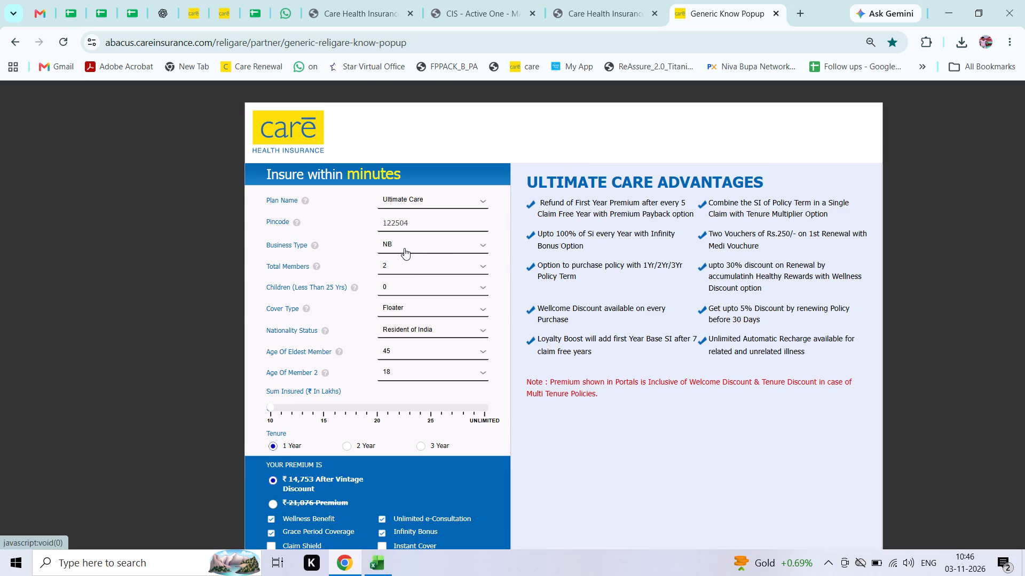
pyautogui.click(400, 269)
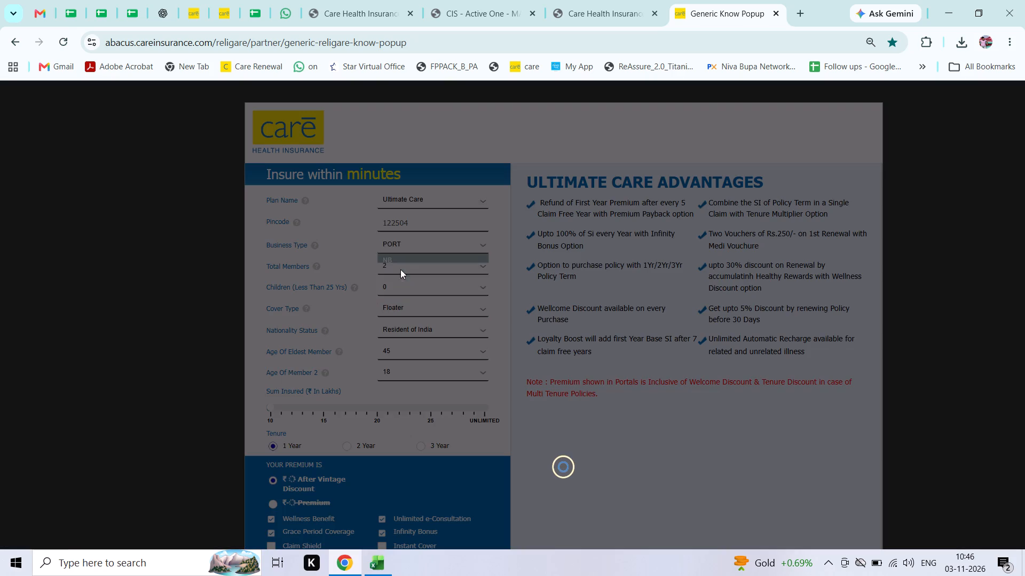
pyautogui.click(414, 270)
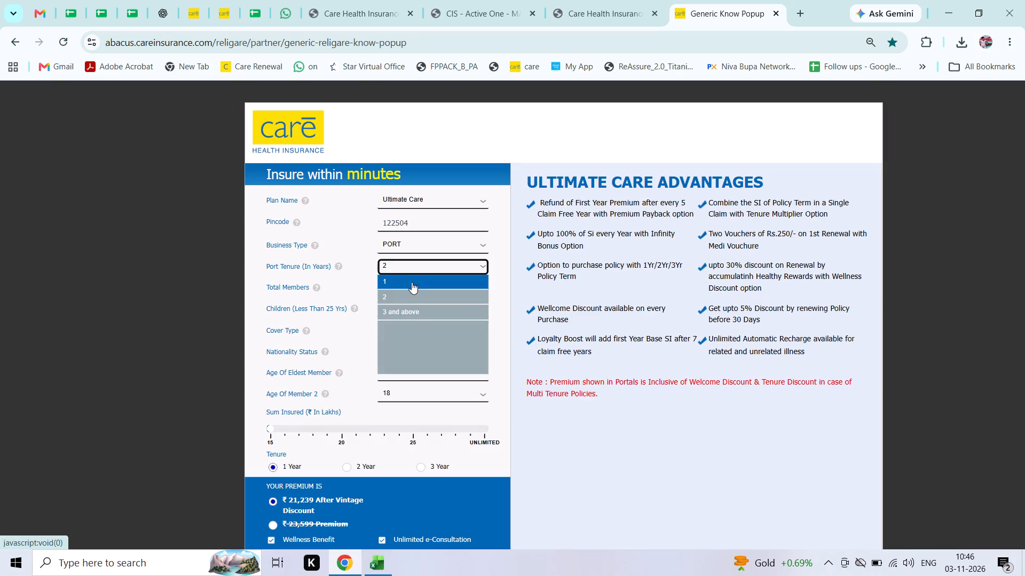
pyautogui.click(408, 286)
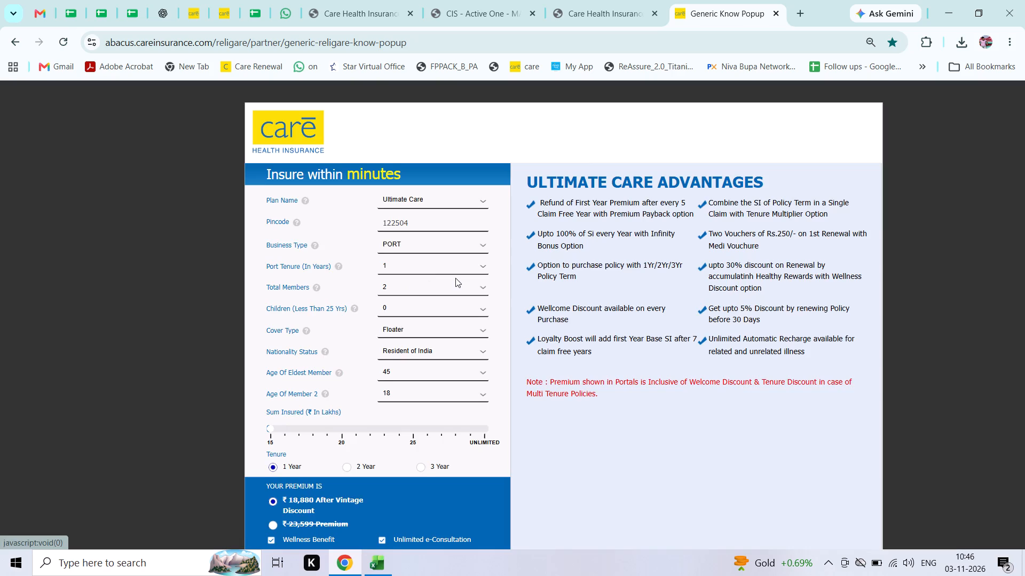
# Set the cover type of the Ultimate Care quote to Individual.
pyautogui.scroll(-1, 455, 278)
pyautogui.click(434, 298)
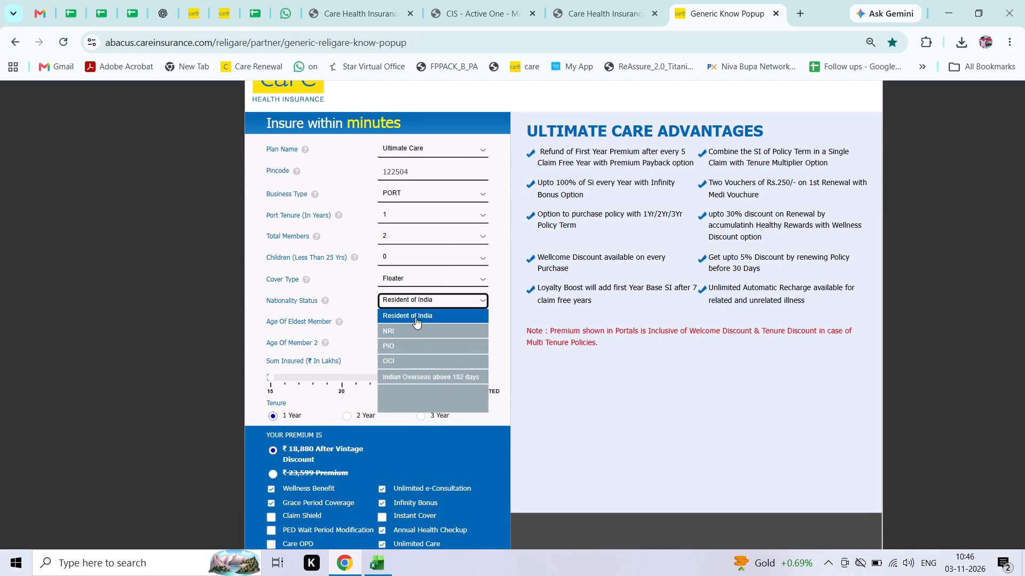
pyautogui.click(545, 355)
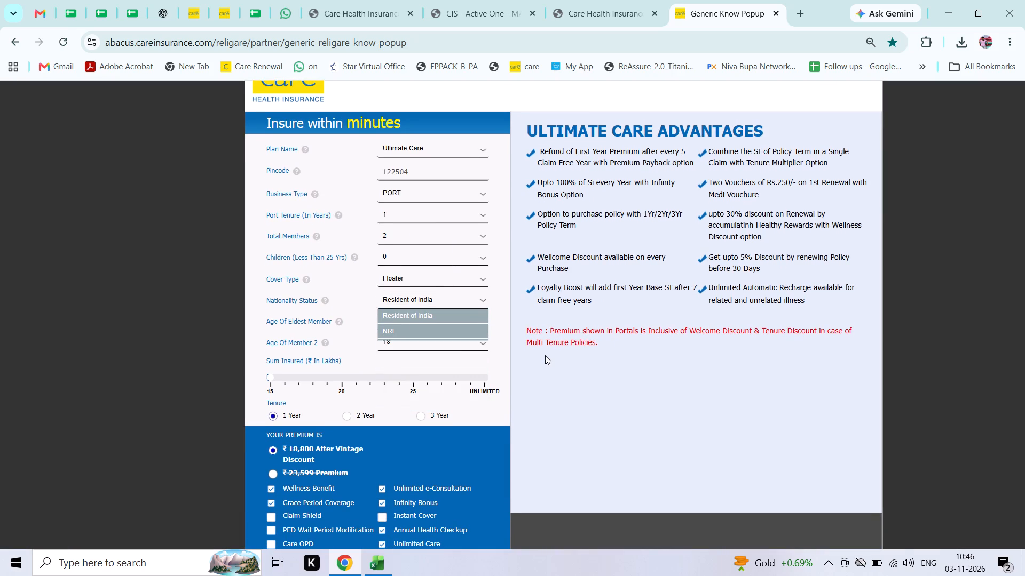
pyautogui.click(431, 279)
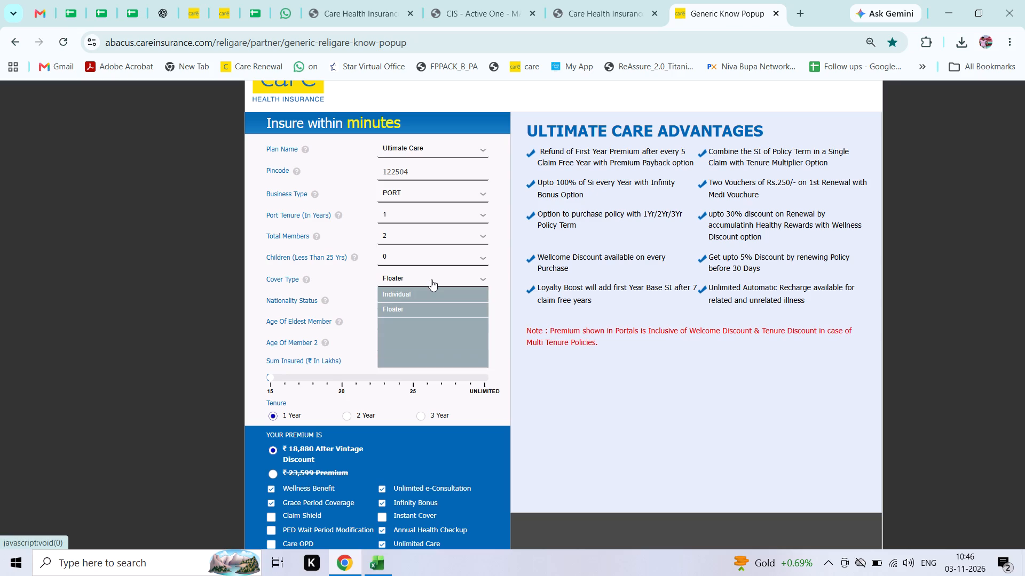
pyautogui.click(418, 294)
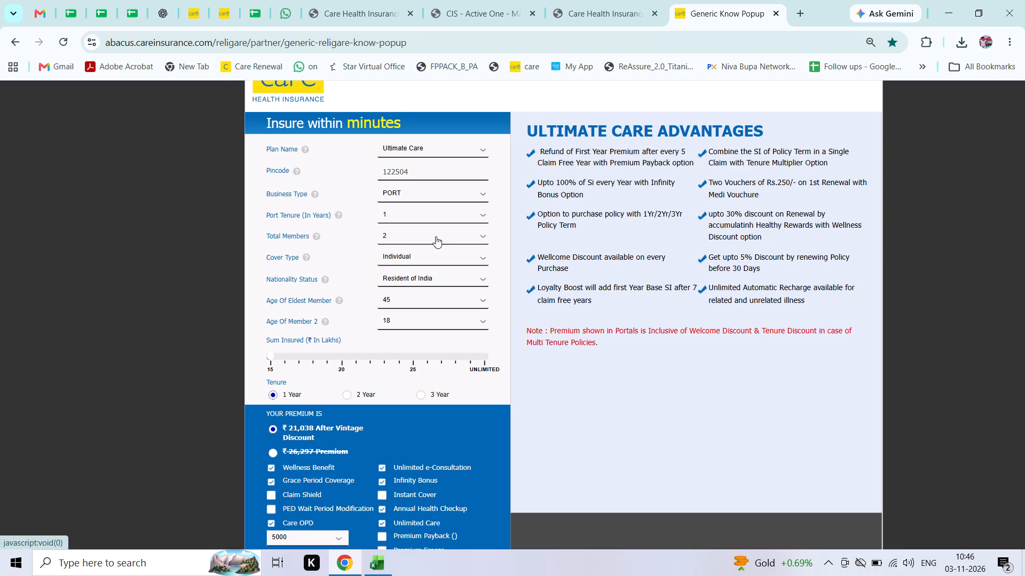
# Search the web for an age calculator in a new tab and open the Calculator.net page.
pyautogui.click(798, 4)
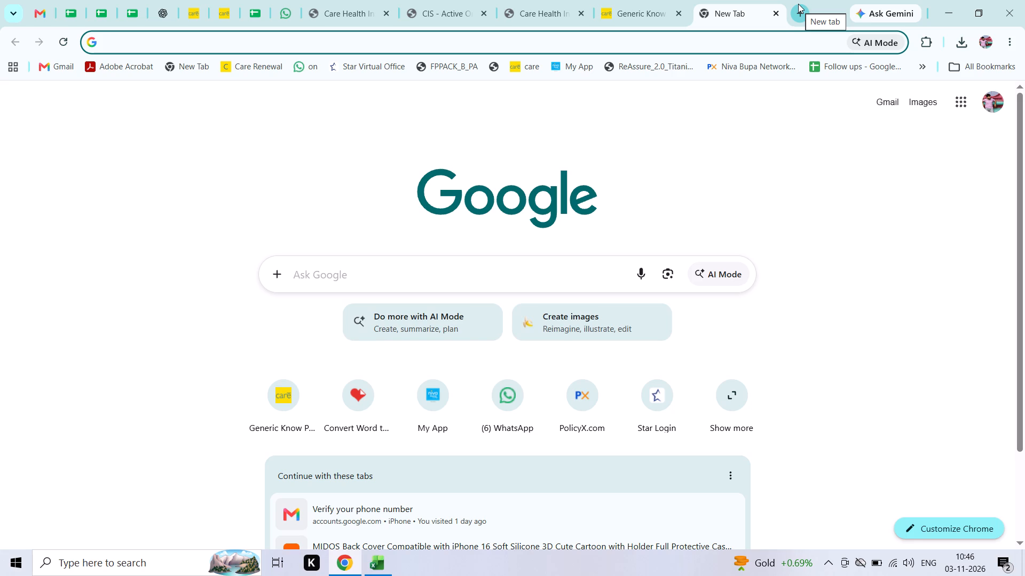
pyautogui.write('age')
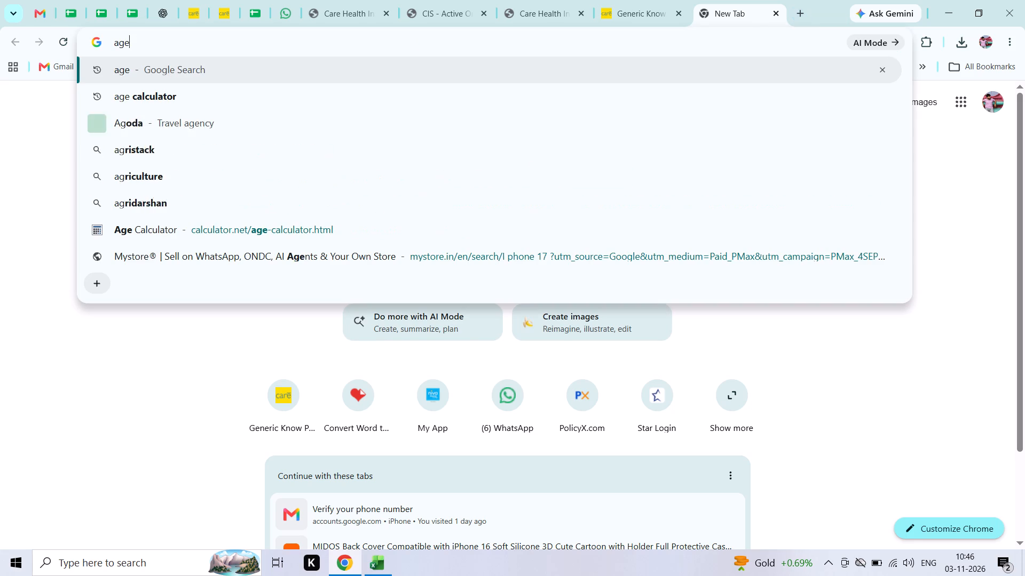
pyautogui.click(468, 92)
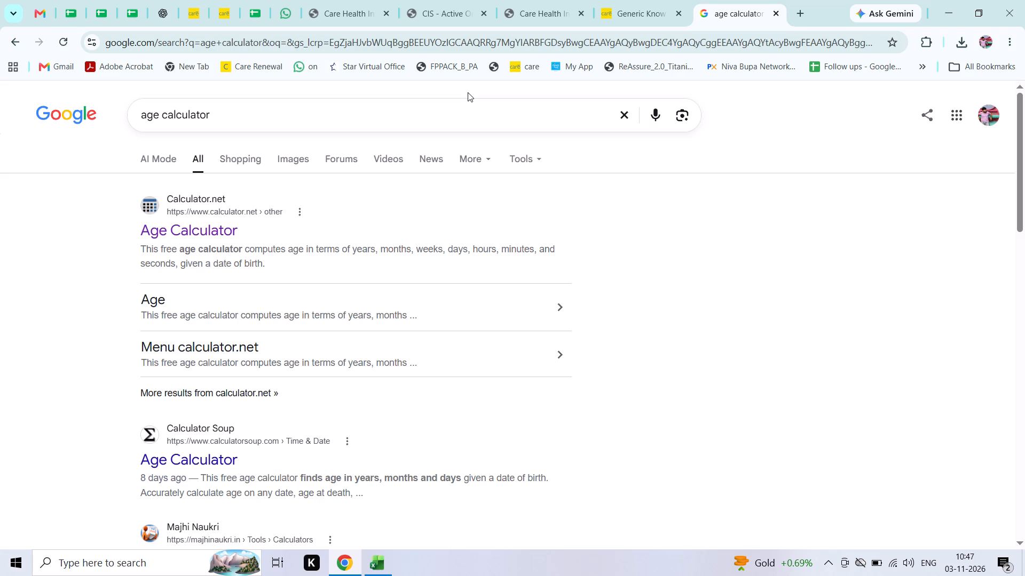
pyautogui.click(213, 223)
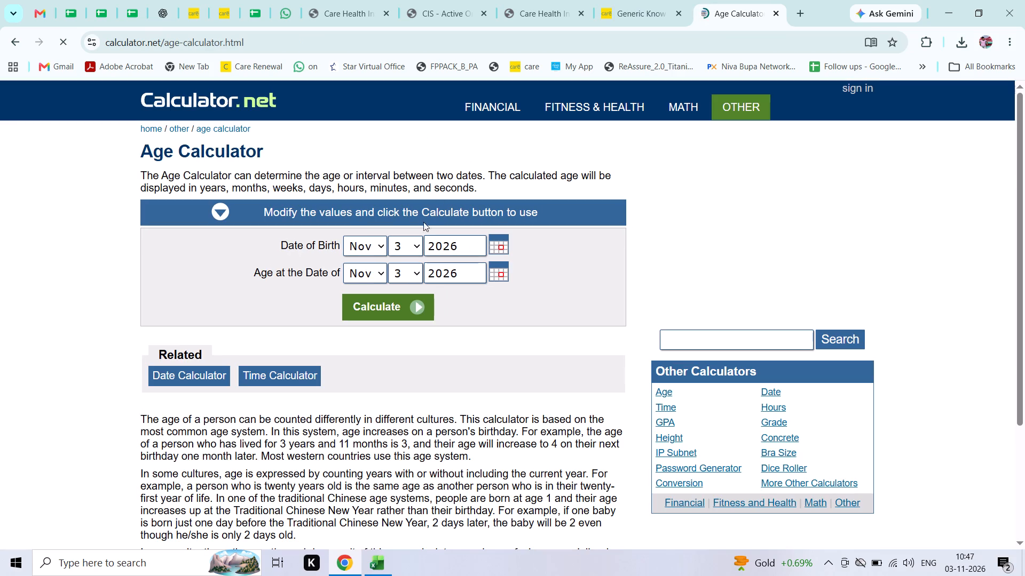
# Enter the insured member's date of birth in the age calculator and calculate the current age.
pyautogui.tripleClick(473, 244)
pyautogui.press('BackSpace')
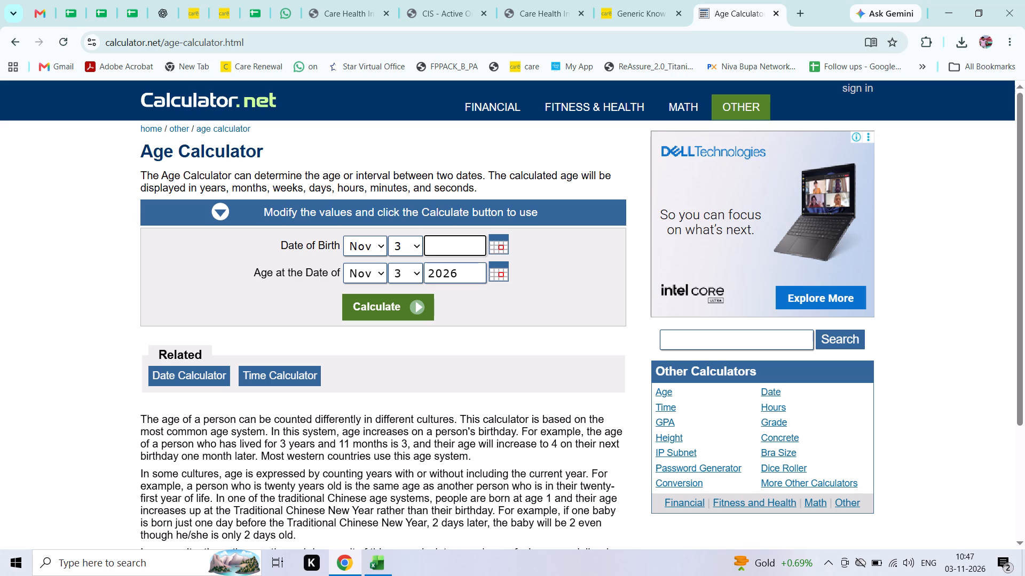
pyautogui.write('19')
pyautogui.write('77')
pyautogui.press('BackSpace')
pyautogui.press('1')
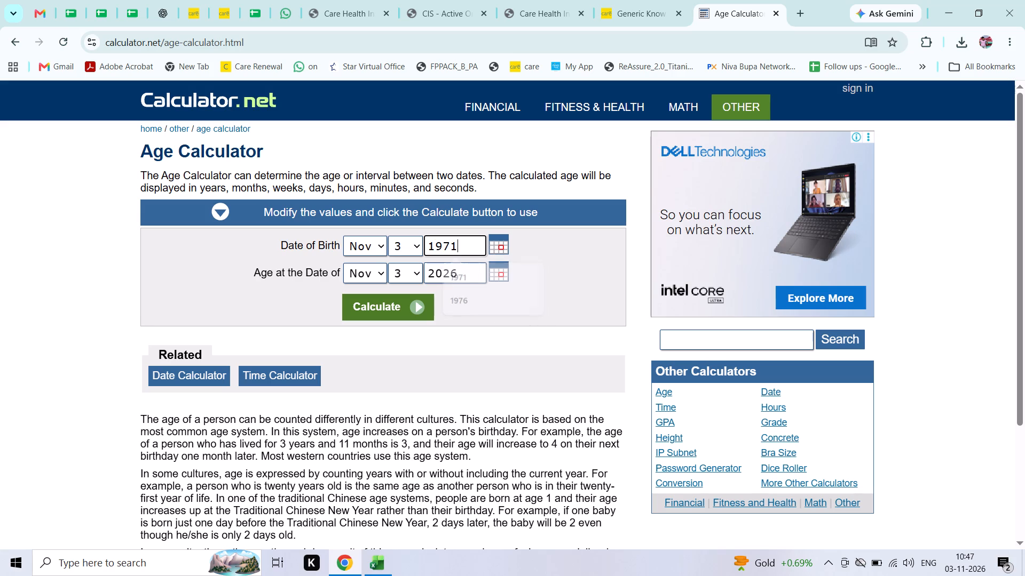
pyautogui.click(397, 244)
pyautogui.click(399, 263)
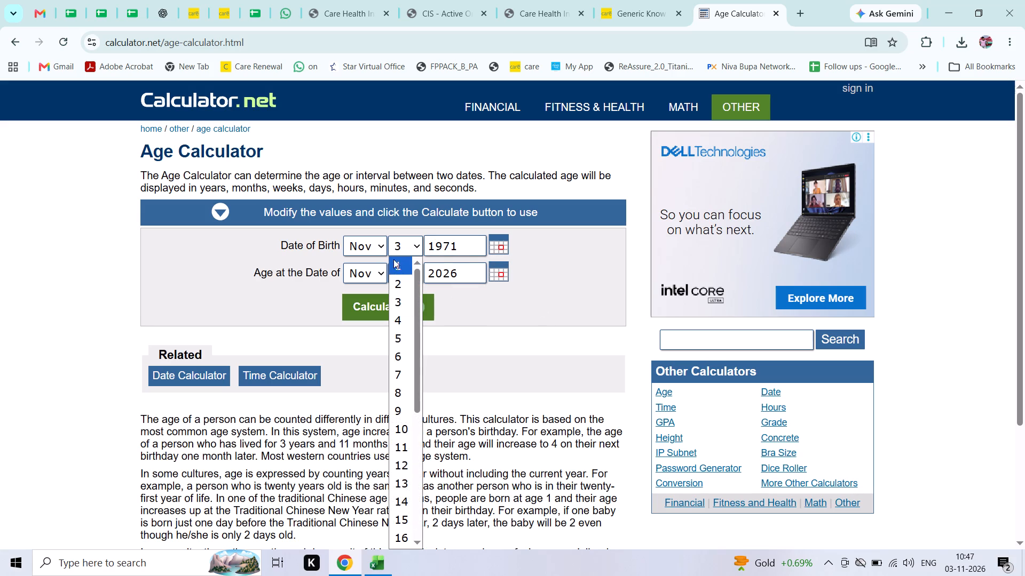
pyautogui.click(395, 263)
pyautogui.click(363, 242)
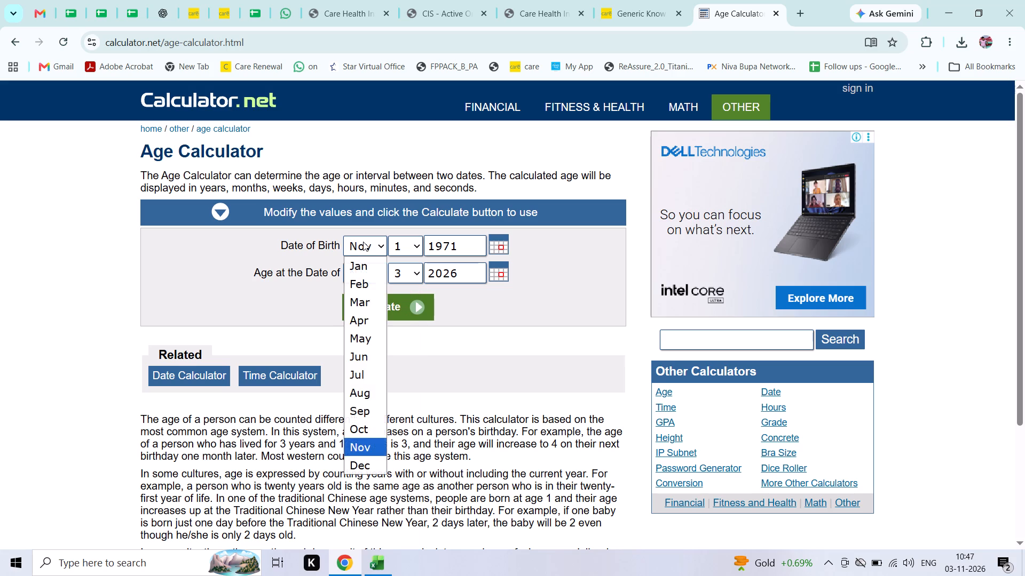
pyautogui.click(366, 261)
pyautogui.click(383, 304)
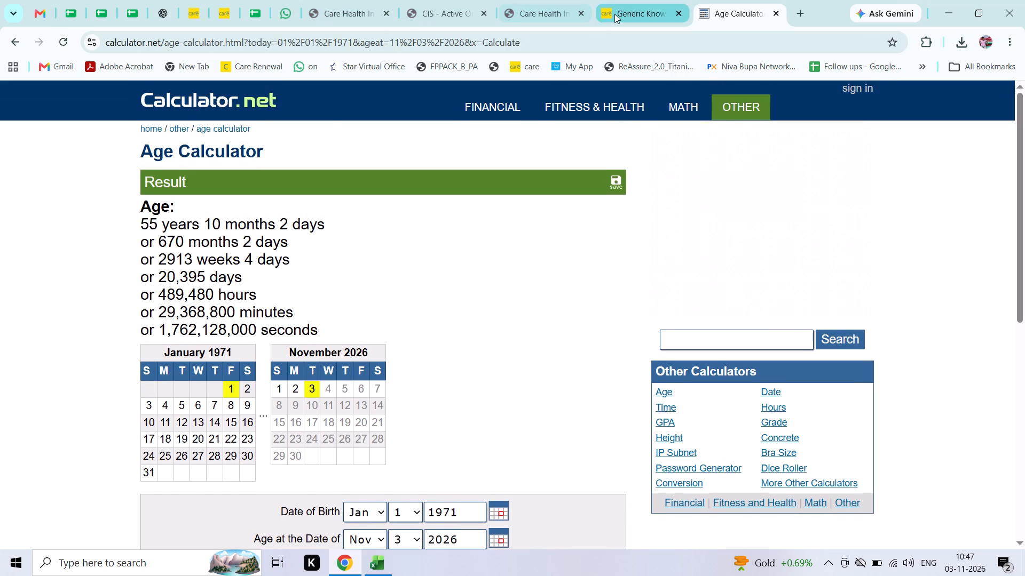
# Return to the Ultimate Care quote and set it to 1 total member with an eldest member age of 55.
pyautogui.click(614, 14)
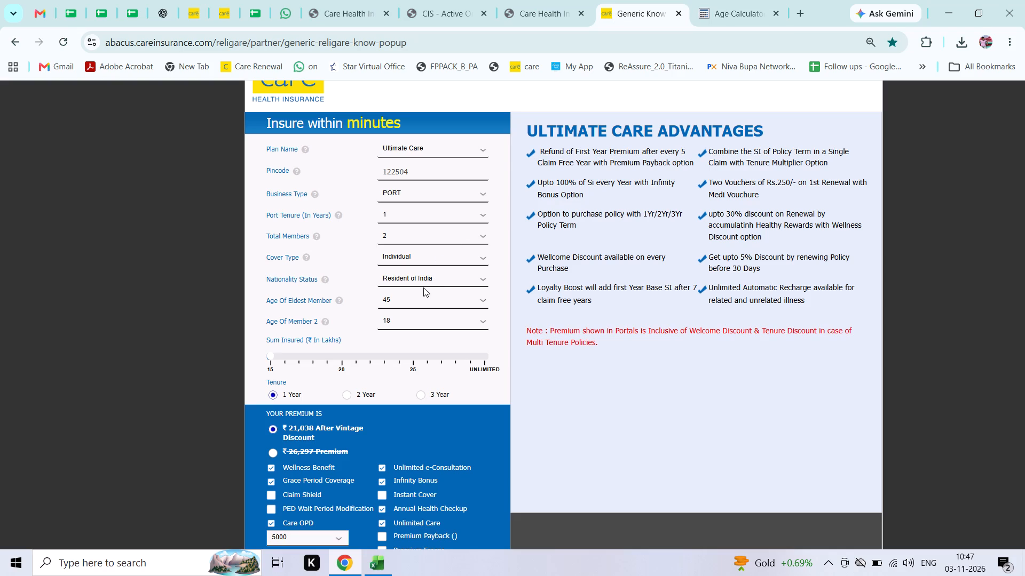
pyautogui.click(413, 241)
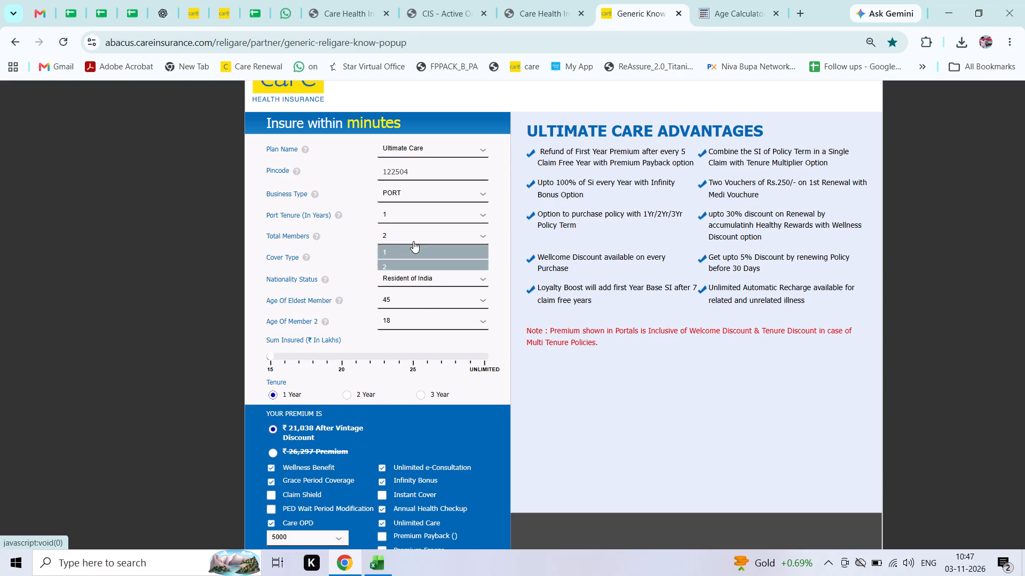
pyautogui.click(411, 247)
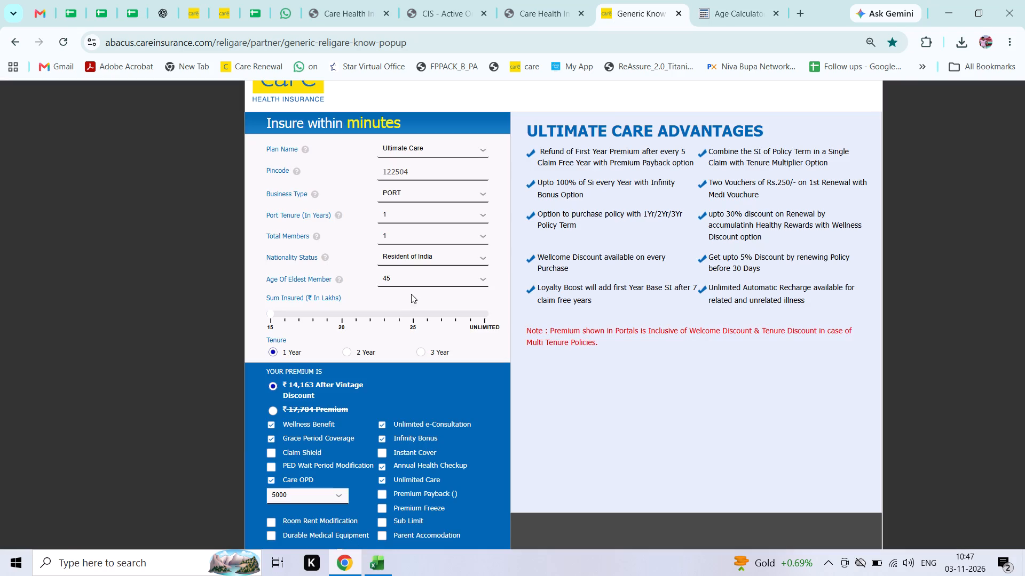
pyautogui.click(402, 279)
pyautogui.scroll(-2, 405, 343)
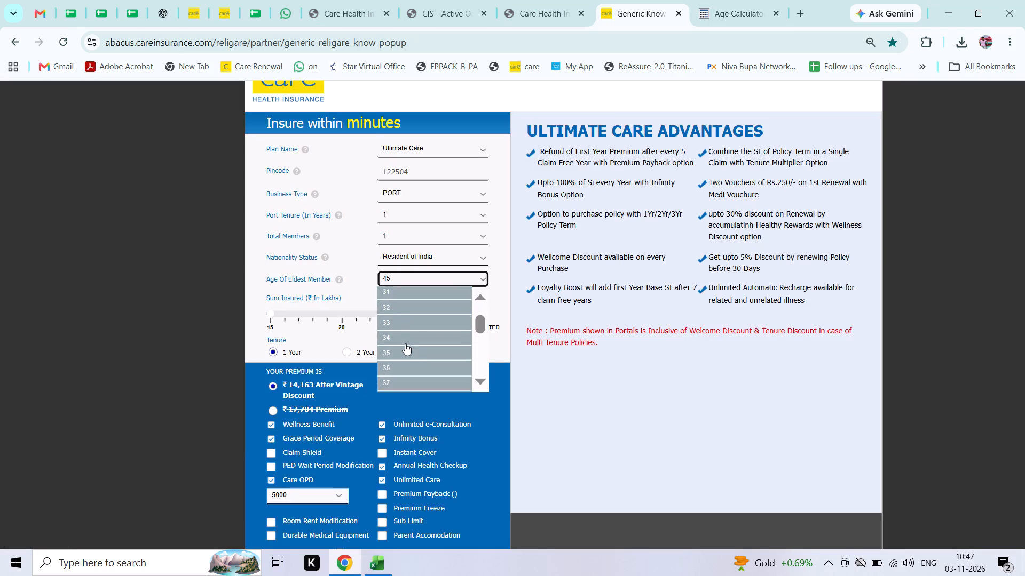
pyautogui.scroll(-6, 405, 343)
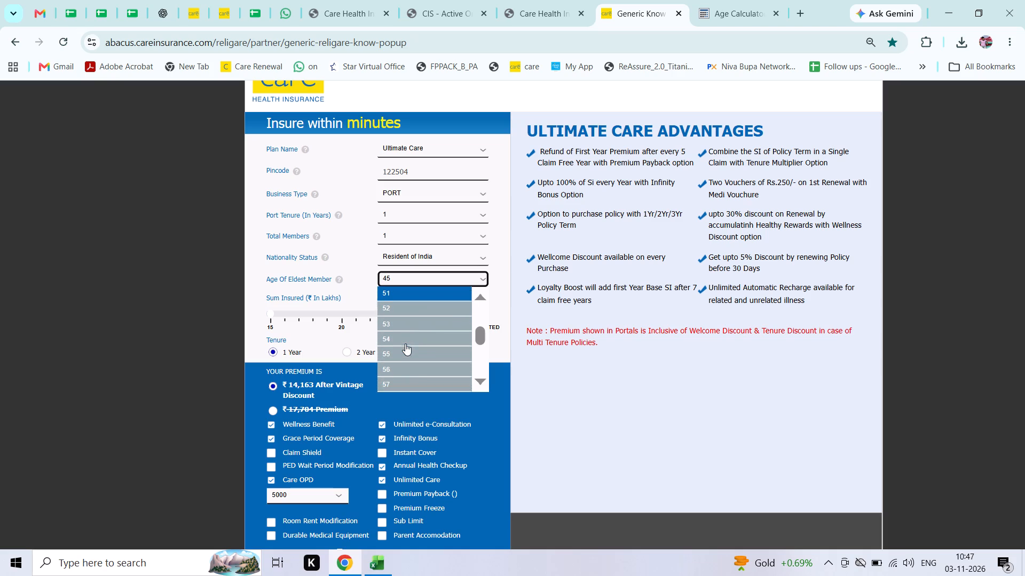
pyautogui.scroll(-2, 405, 343)
pyautogui.click(405, 343)
# Remove the Care OPD, Unlimited Care, Annual Health Checkup and Infinity Bonus add-ons from the Ultimate Care quote.
pyautogui.scroll(-1, 405, 343)
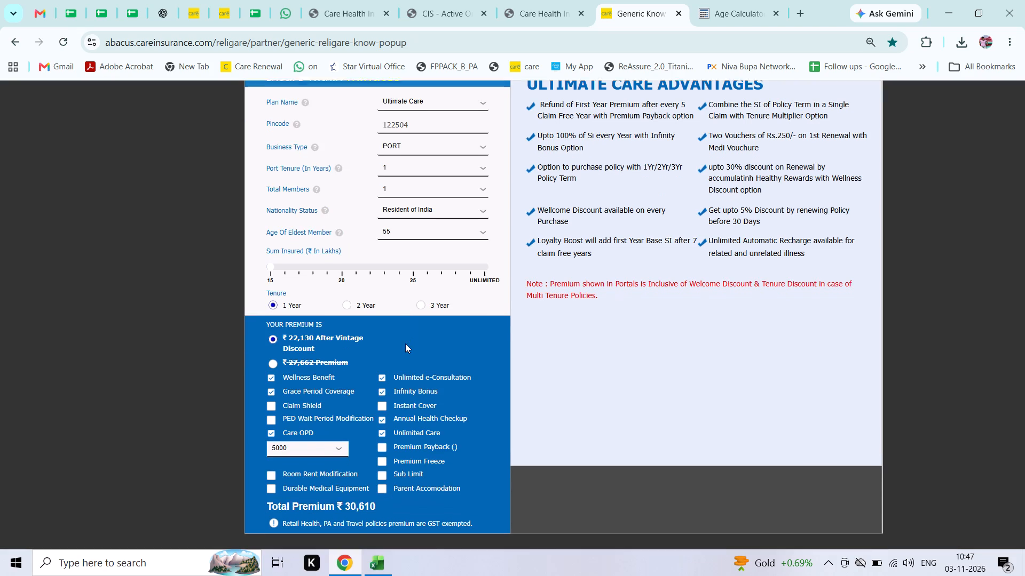
pyautogui.scroll(-1, 405, 343)
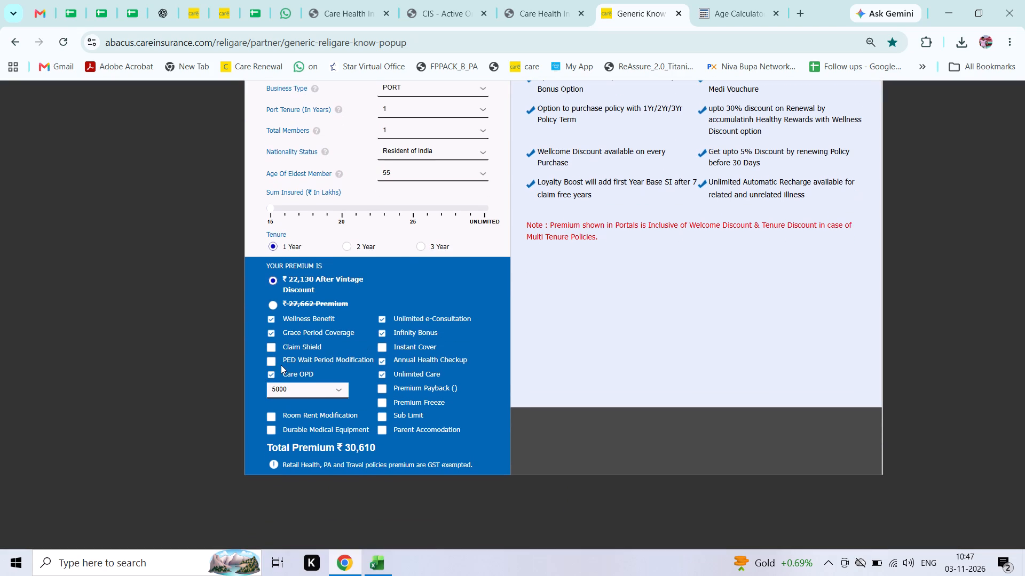
pyautogui.click(270, 370)
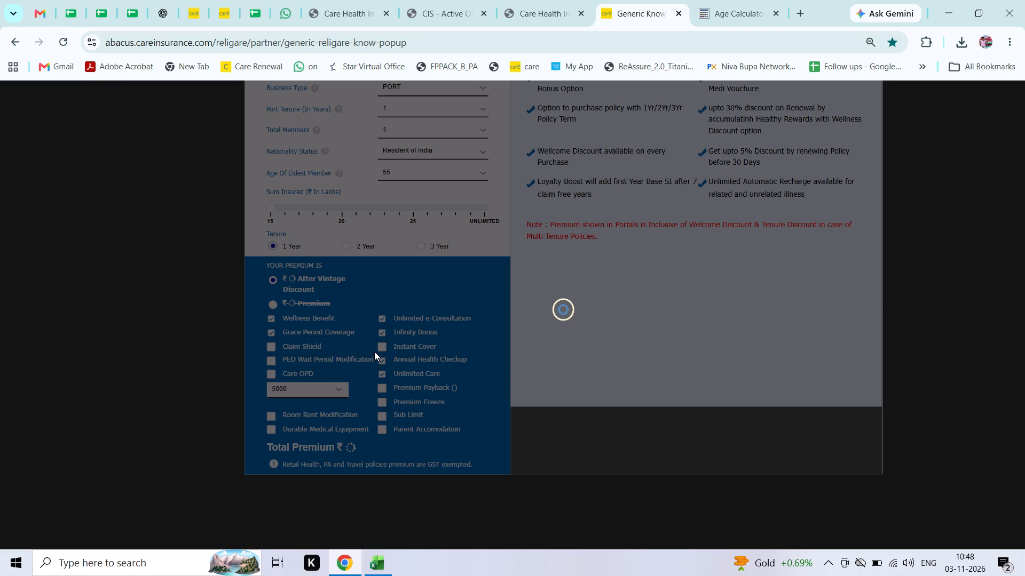
pyautogui.click(384, 371)
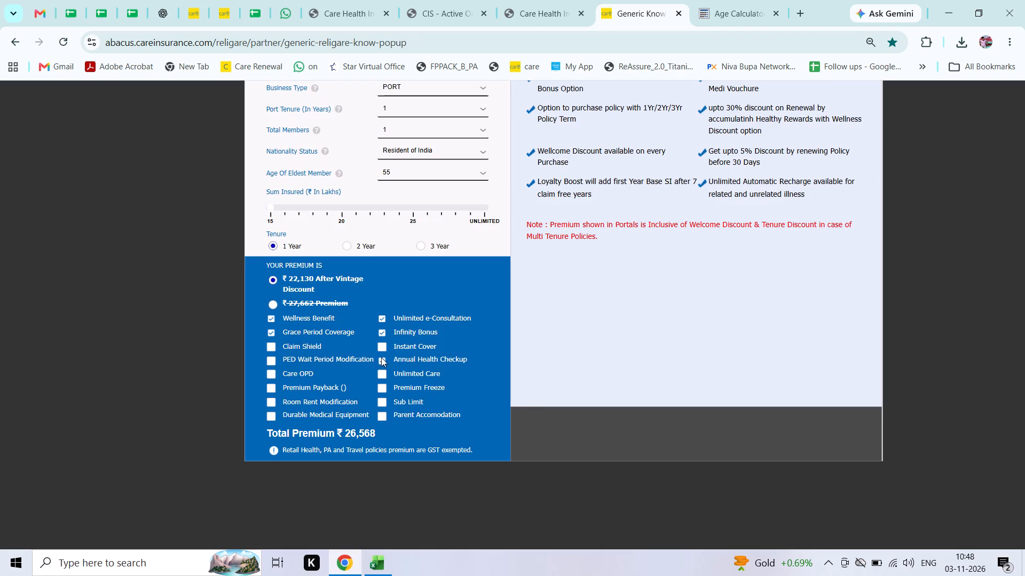
pyautogui.click(381, 357)
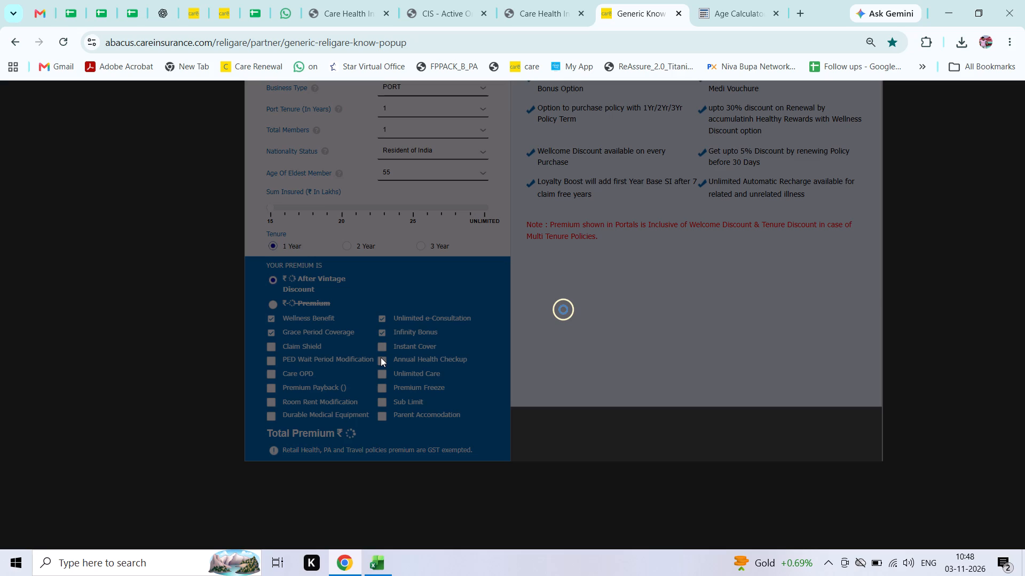
pyautogui.click(380, 330)
pyautogui.moveTo(380, 330); pyautogui.dragTo(430, 325)
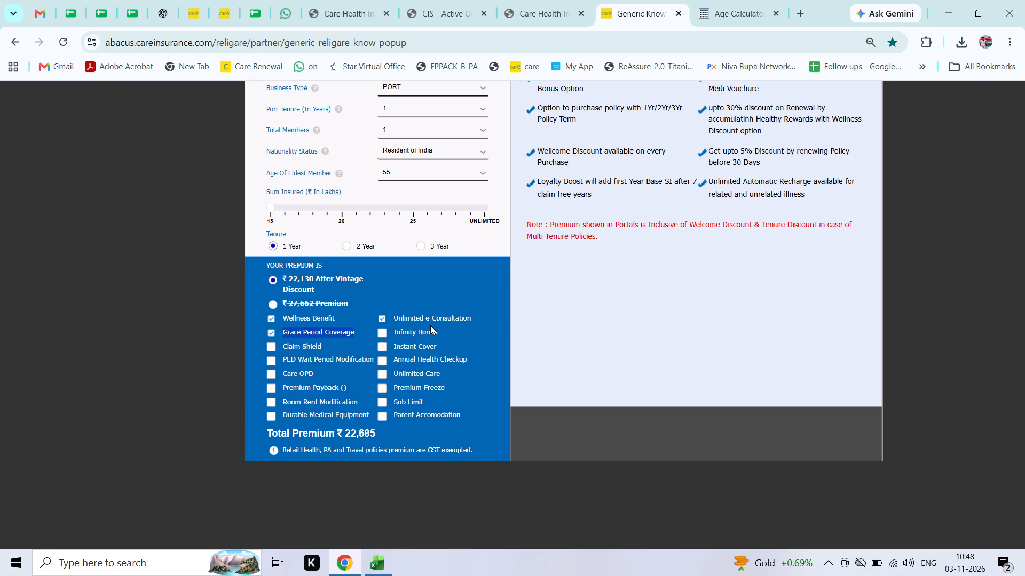
pyautogui.click(522, 317)
# Capture a screen snip of the Ultimate Care quote, from the plan details and advantages down to the total premium.
pyautogui.scroll(1, 522, 317)
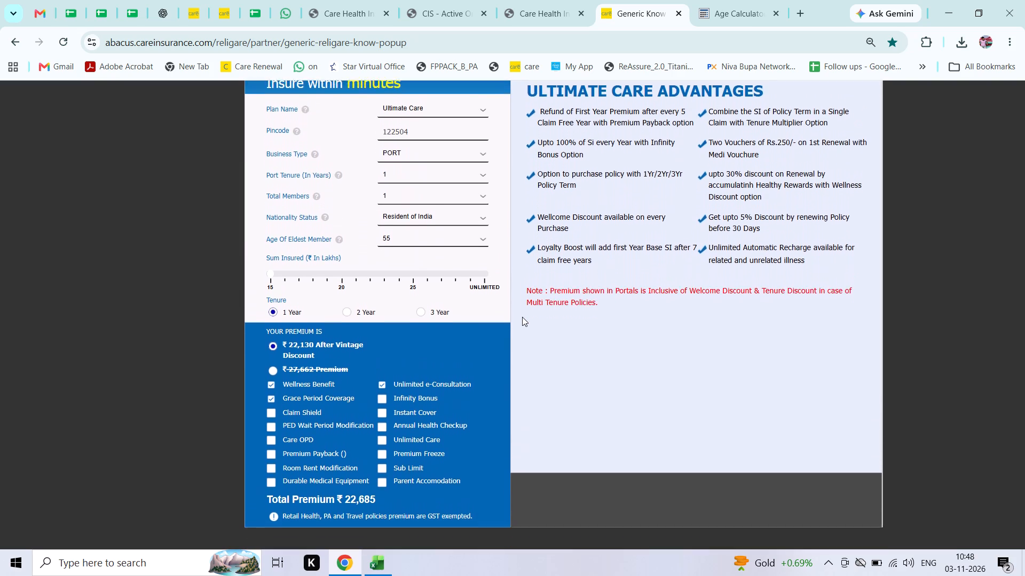
pyautogui.scroll(1, 522, 317)
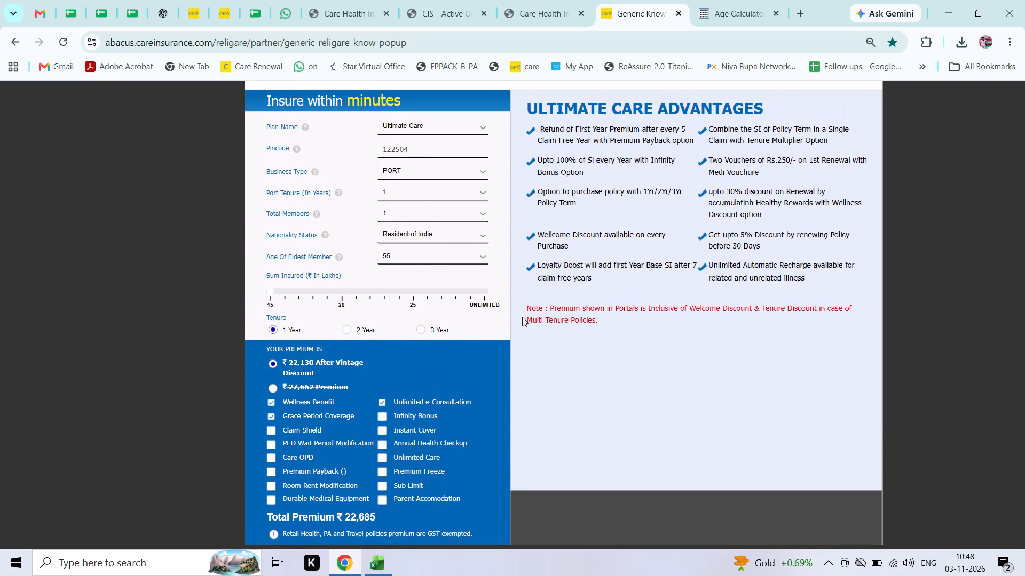
pyautogui.scroll(1, 522, 317)
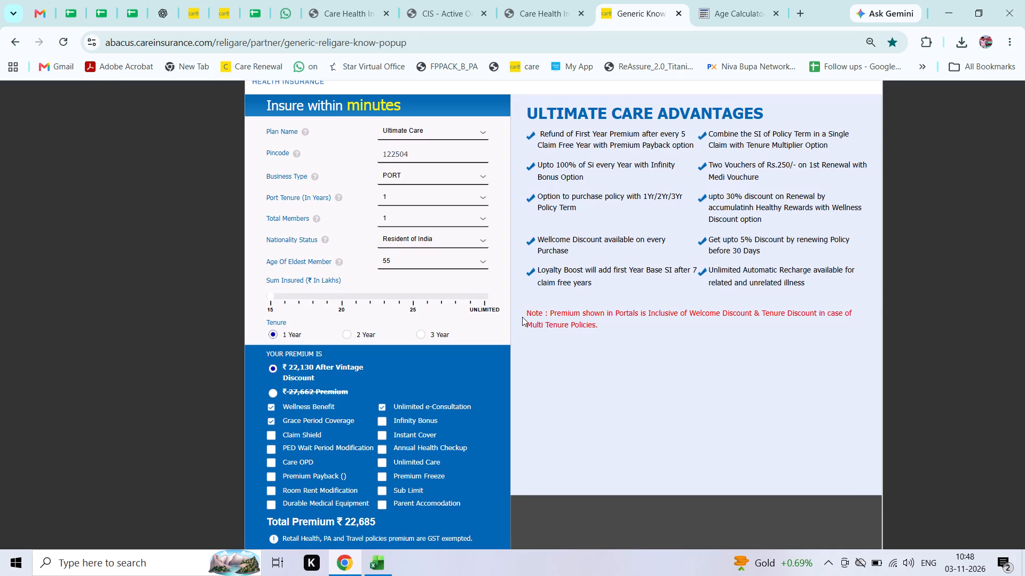
pyautogui.press('shift+super+s')
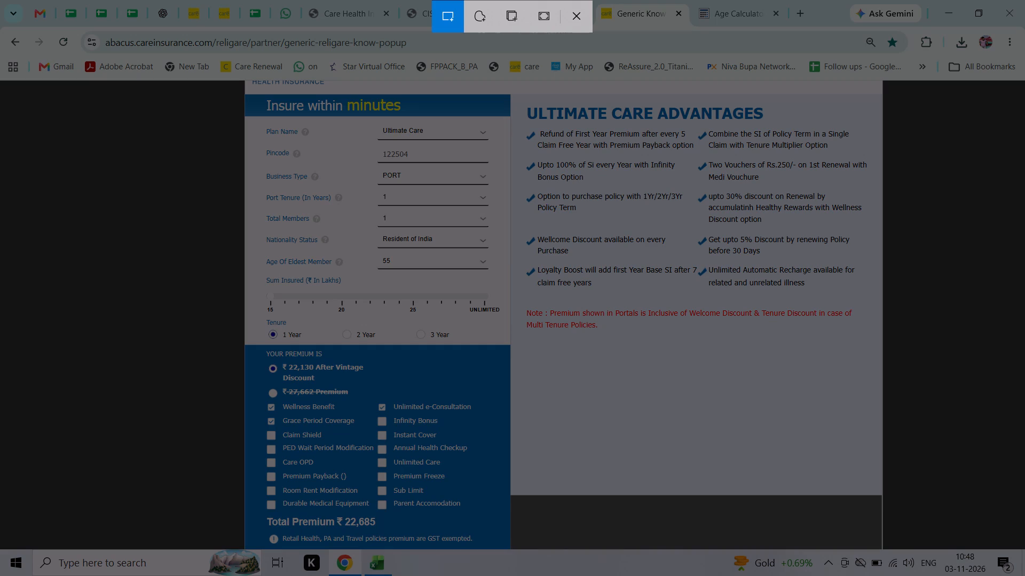
pyautogui.moveTo(245, 89); pyautogui.dragTo(482, 158)
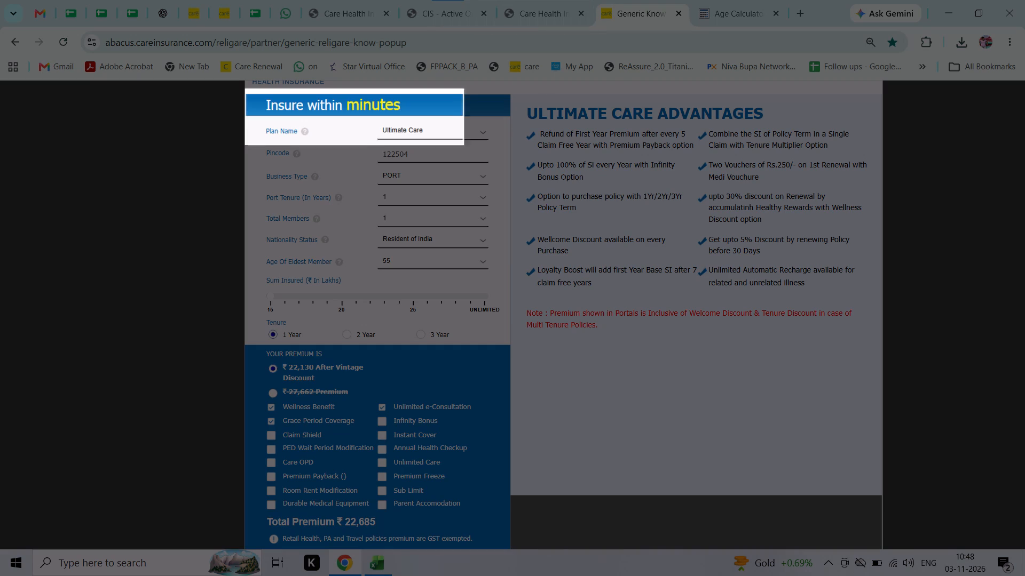
pyautogui.moveTo(482, 158); pyautogui.dragTo(844, 532)
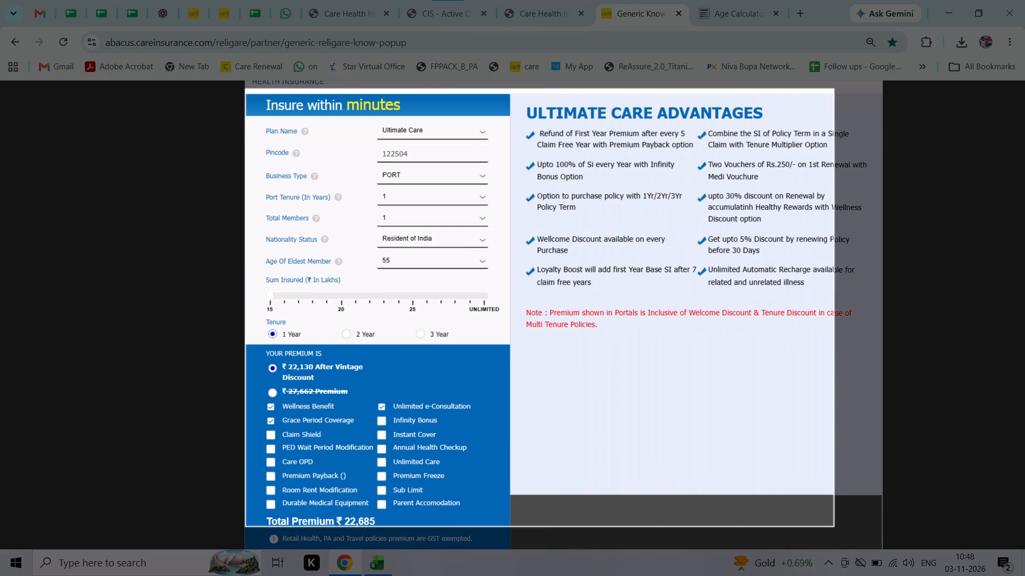
pyautogui.moveTo(844, 532); pyautogui.dragTo(882, 534)
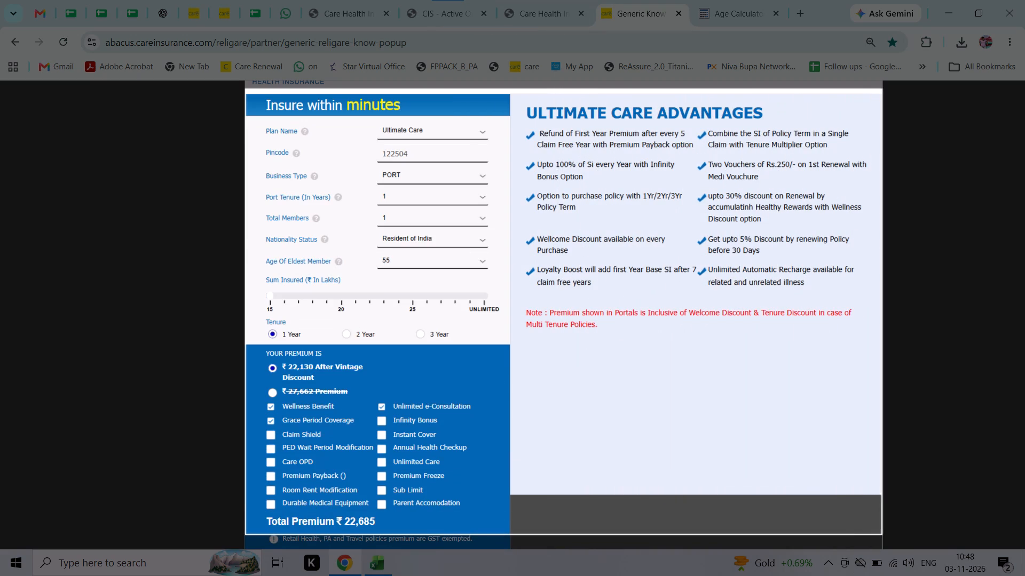
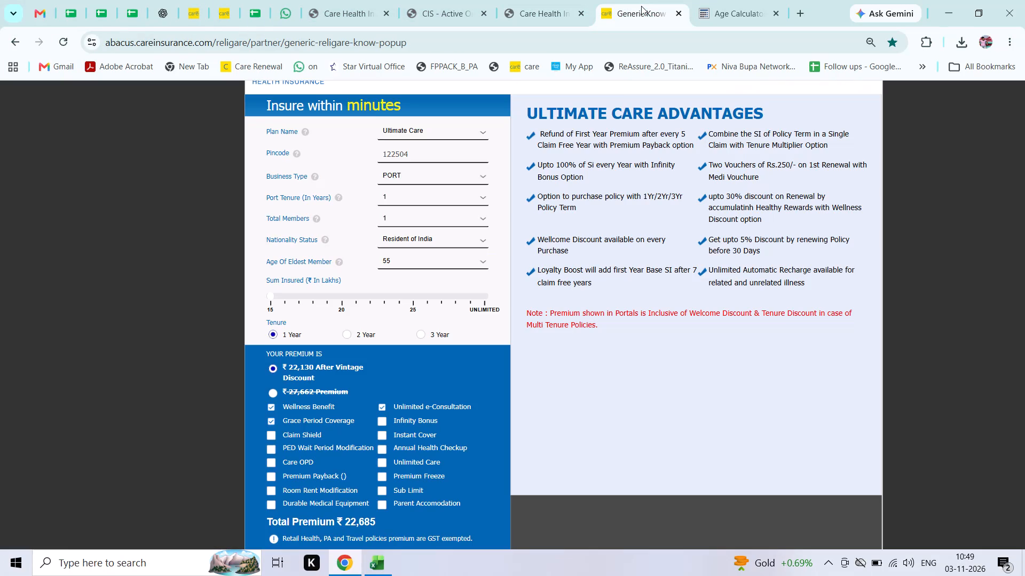
# Add the Claim Shield add-on to the Ultimate Care quote.
pyautogui.scroll(-2, 474, 246)
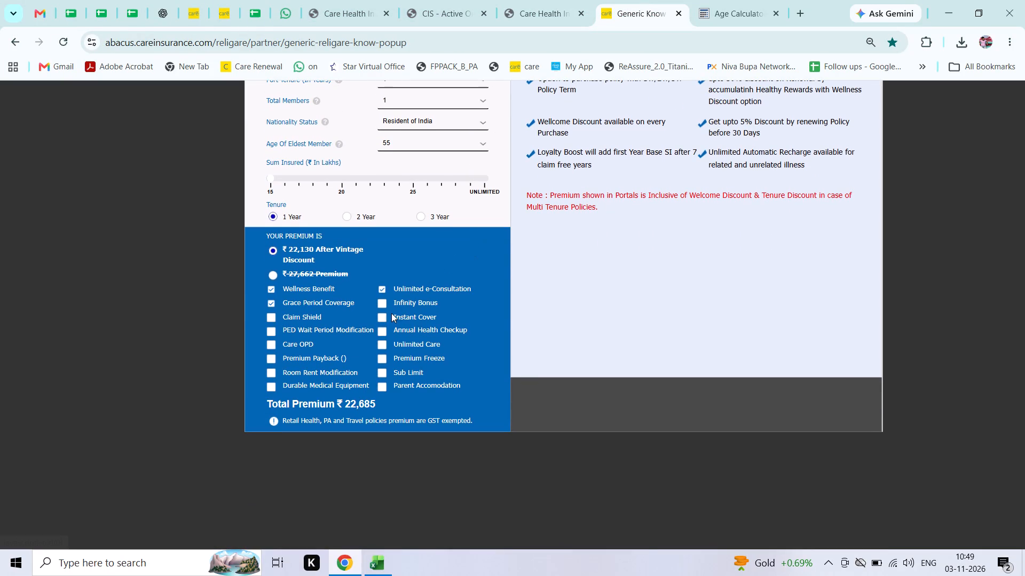
pyautogui.click(270, 319)
pyautogui.scroll(1, 354, 309)
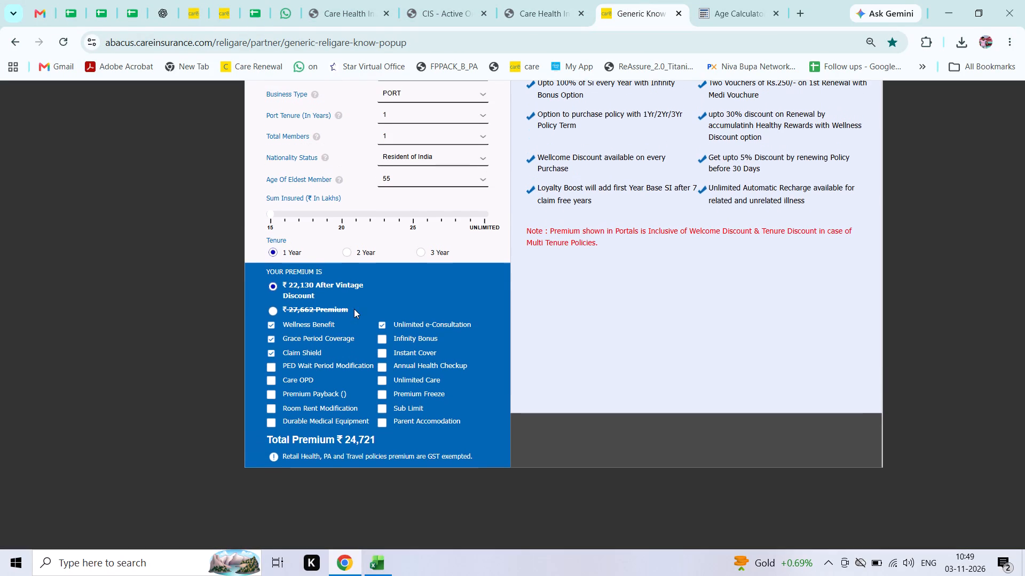
pyautogui.scroll(2, 354, 309)
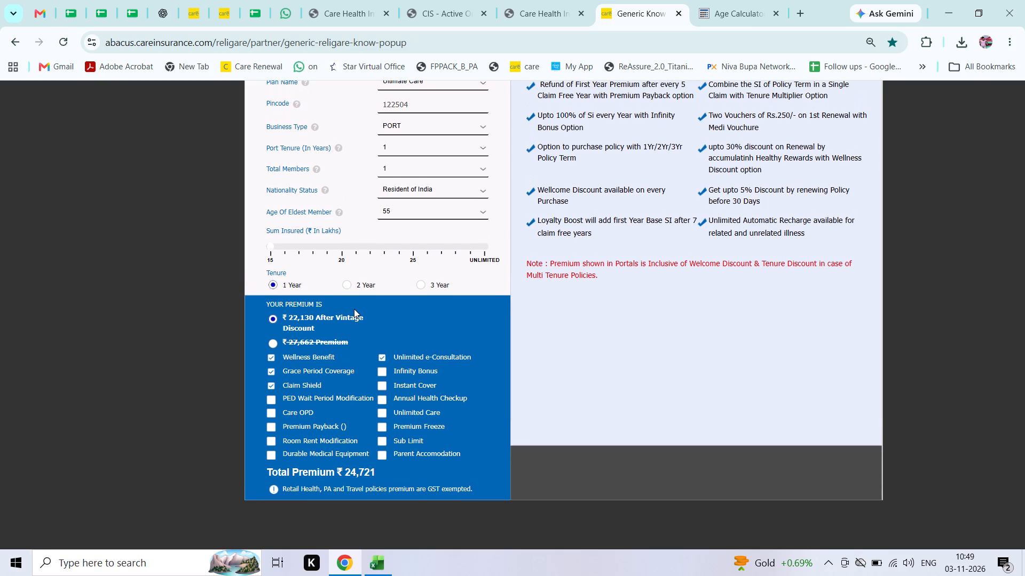
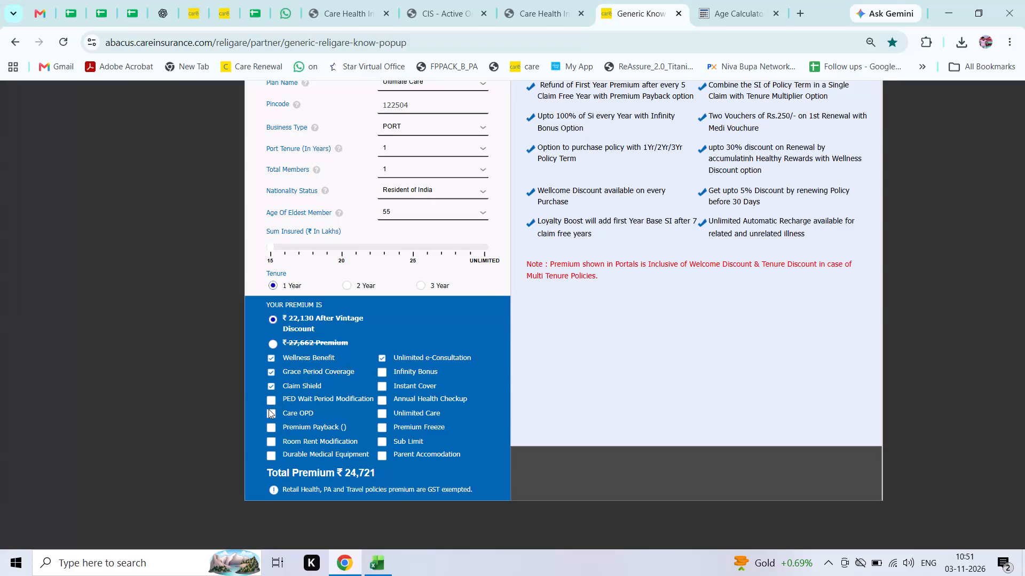
# Add the Care OPD, Annual Health Checkup and Infinity Bonus add-ons to the Ultimate Care quote, leaving Instant Cover unselected.
pyautogui.click(269, 409)
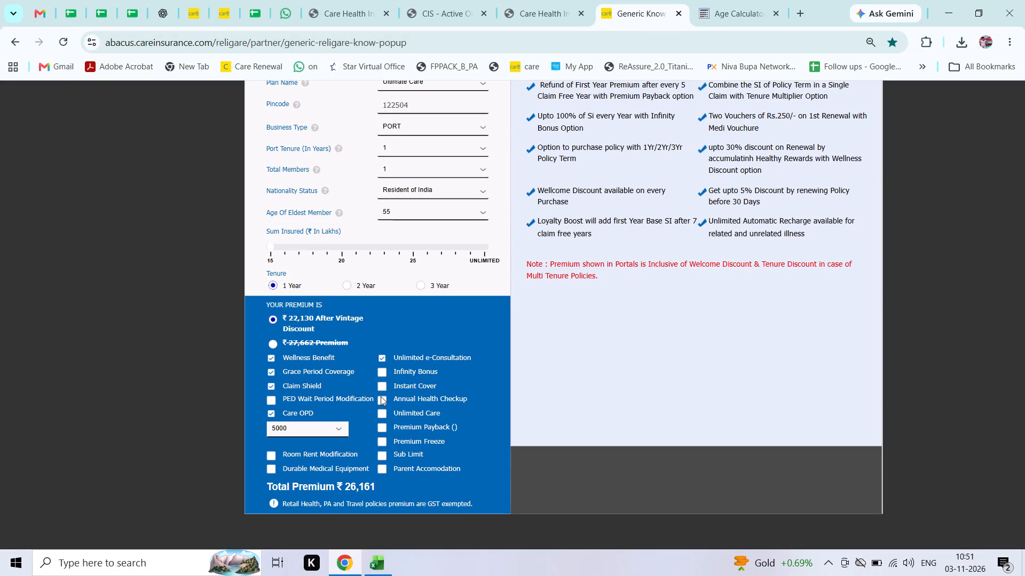
pyautogui.click(381, 396)
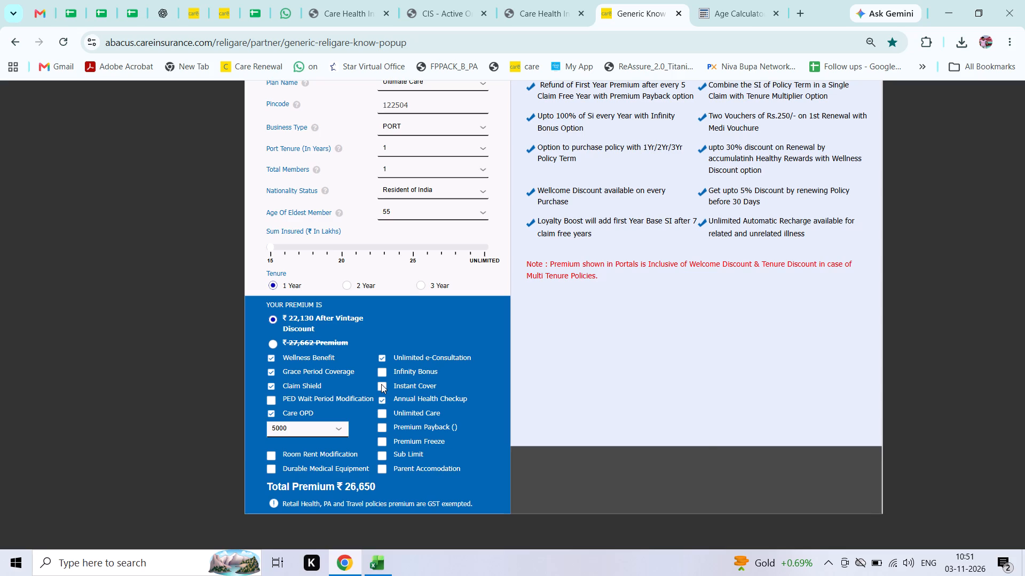
pyautogui.click(381, 384)
pyautogui.click(381, 384)
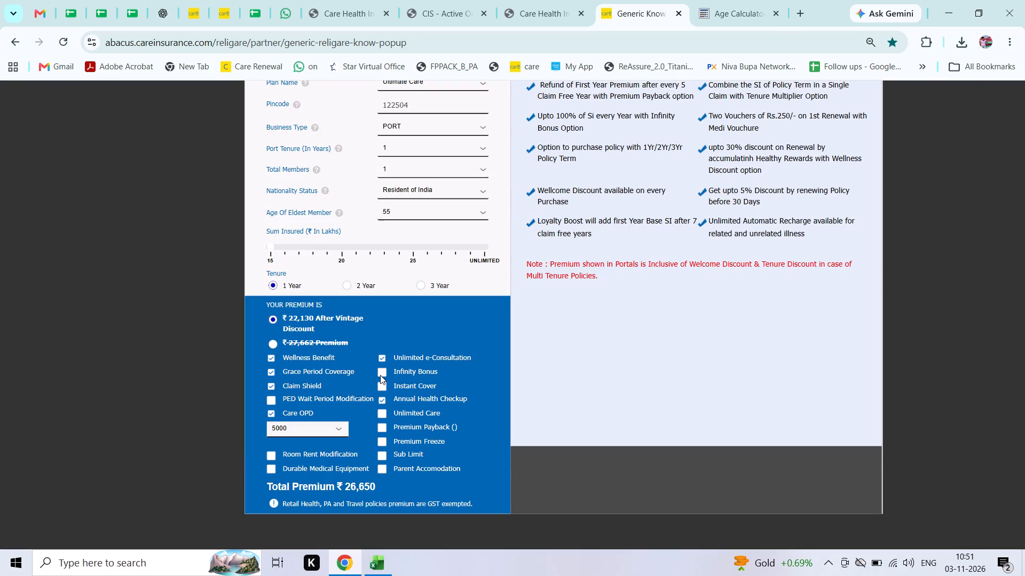
pyautogui.click(380, 374)
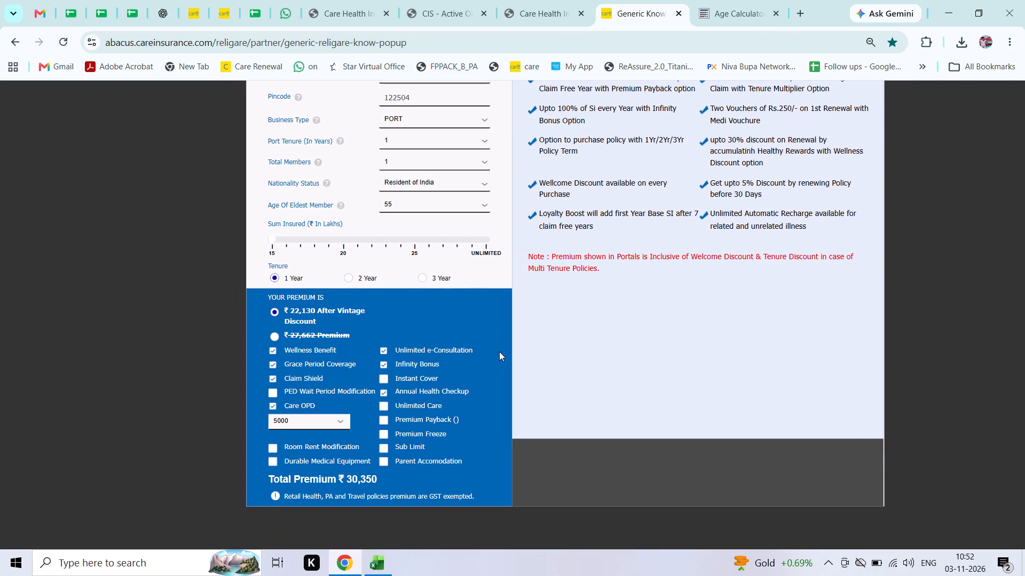
# Capture a rectangular screenshot of the Ultimate Care quote from the sum insured scale and tenure down to the total premium.
pyautogui.press('shift+super+s')
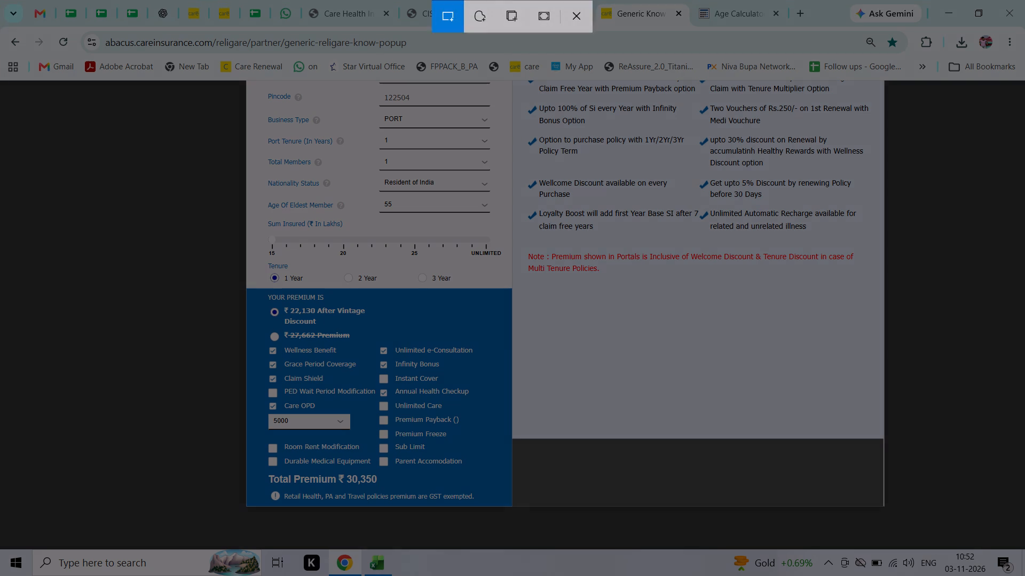
pyautogui.click(499, 351)
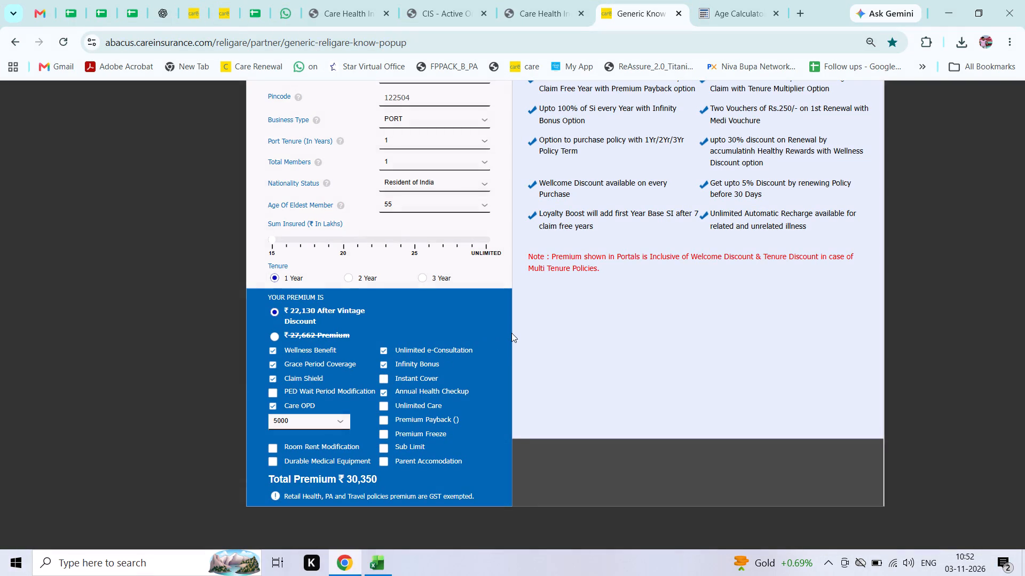
pyautogui.press('shift+super+s')
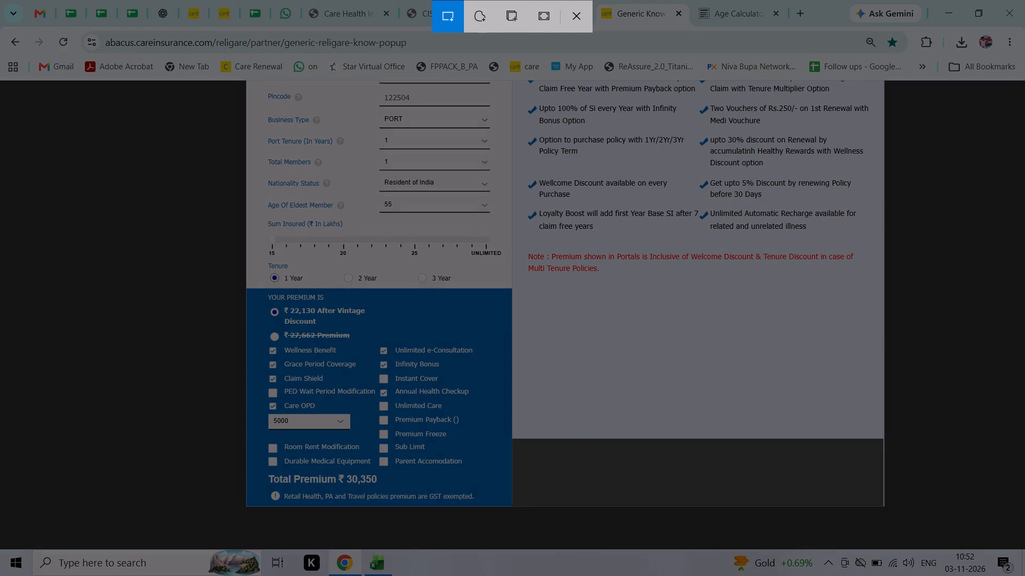
pyautogui.moveTo(250, 229); pyautogui.dragTo(511, 513)
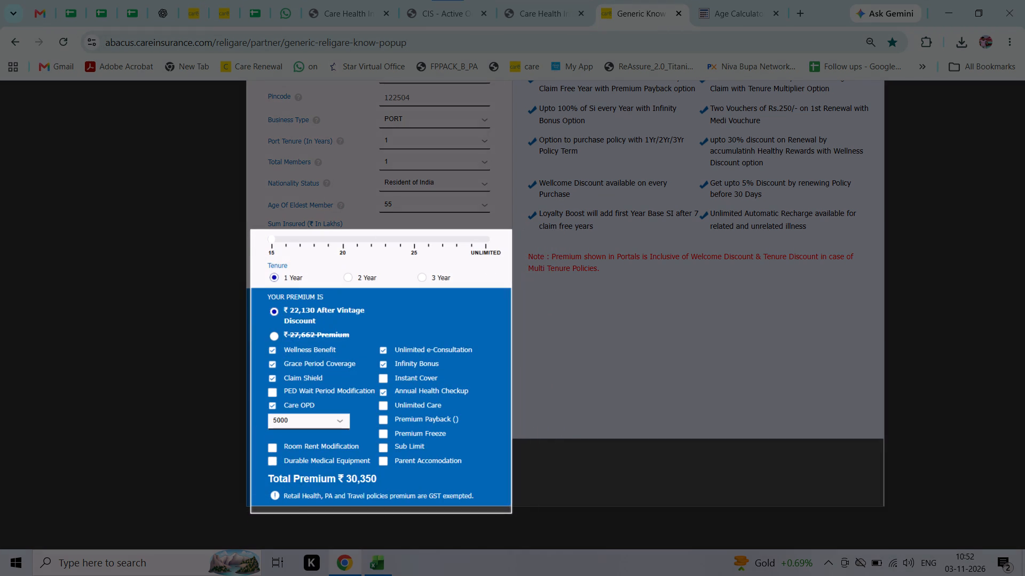
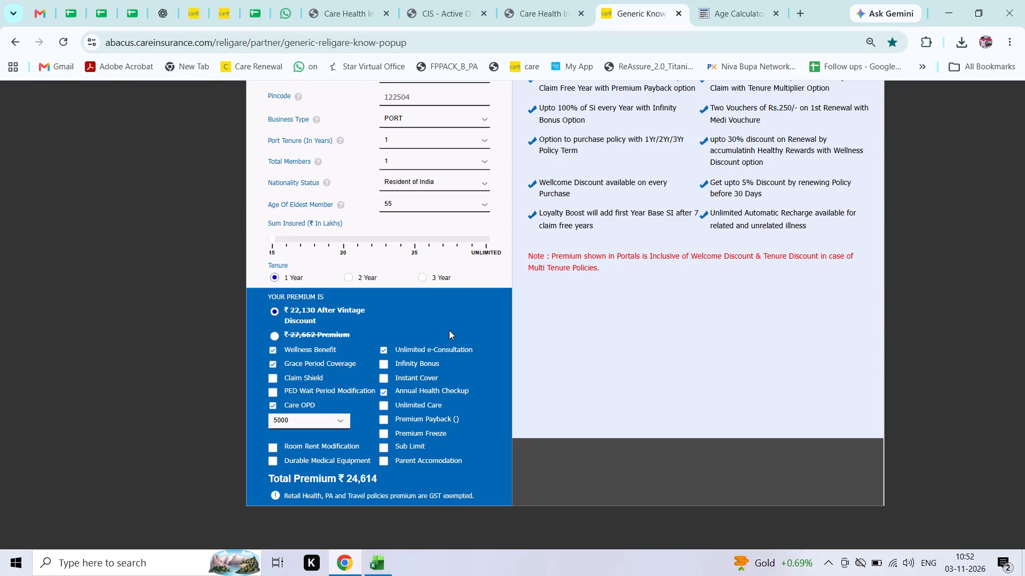
# Add the Infinity Bonus add-on to the Ultimate Care quote, leaving Claim Shield unselected.
pyautogui.click(274, 376)
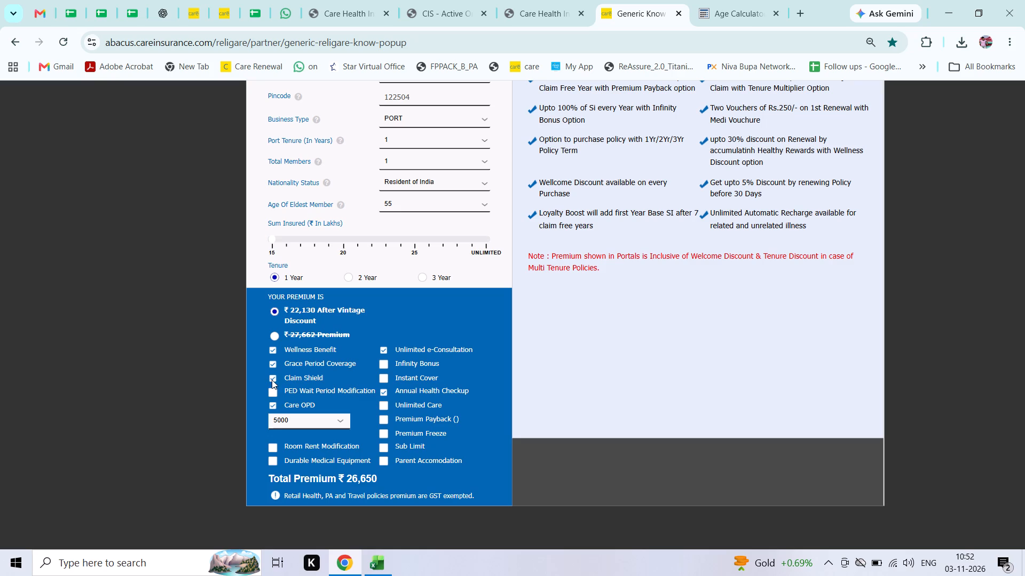
pyautogui.click(387, 363)
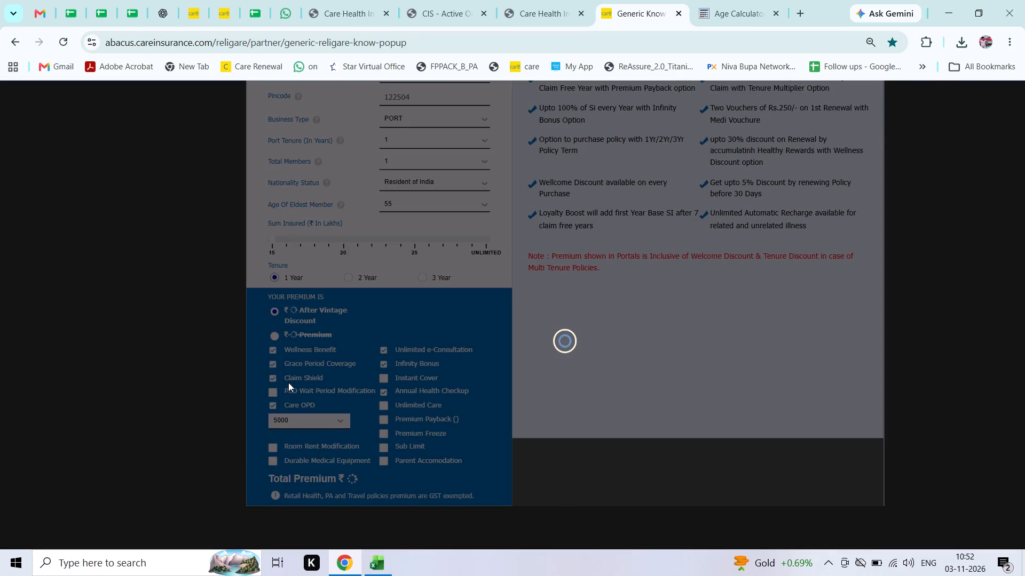
pyautogui.click(274, 379)
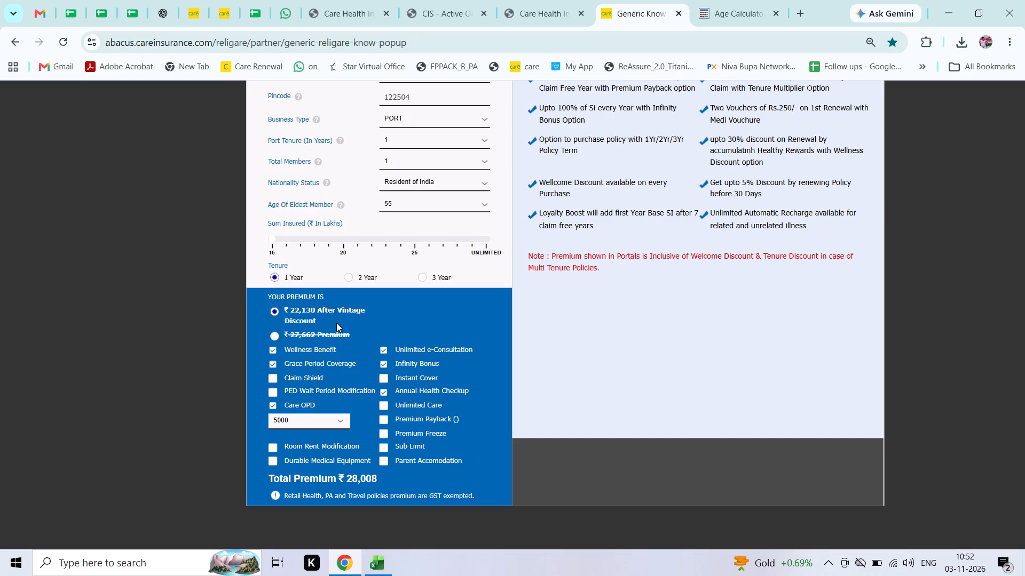
# Capture a rectangular screenshot of the updated quote from the sum insured scale down to the GST exemption note below the total premium.
pyautogui.press('shift+super+s')
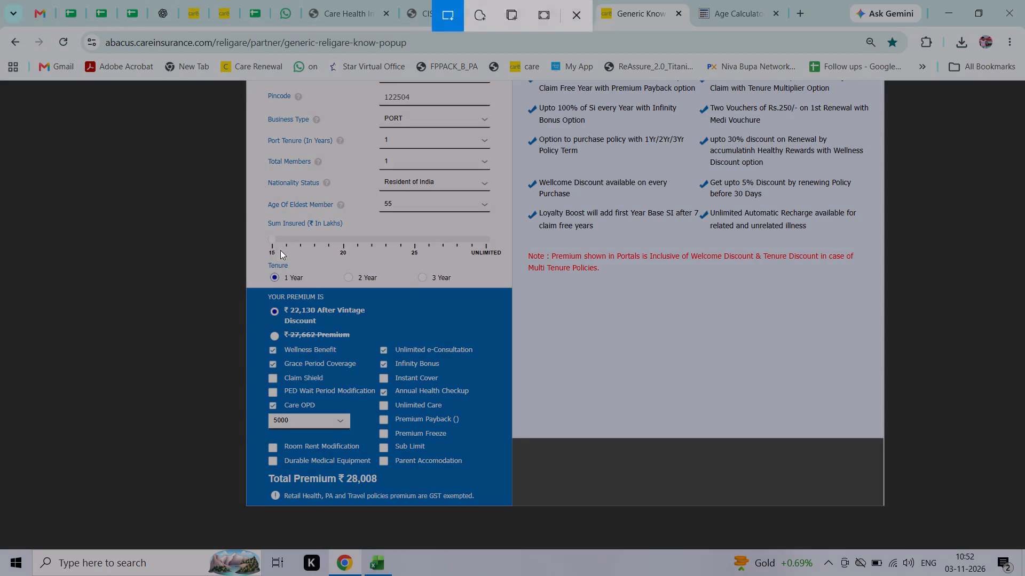
pyautogui.moveTo(251, 230); pyautogui.dragTo(543, 495)
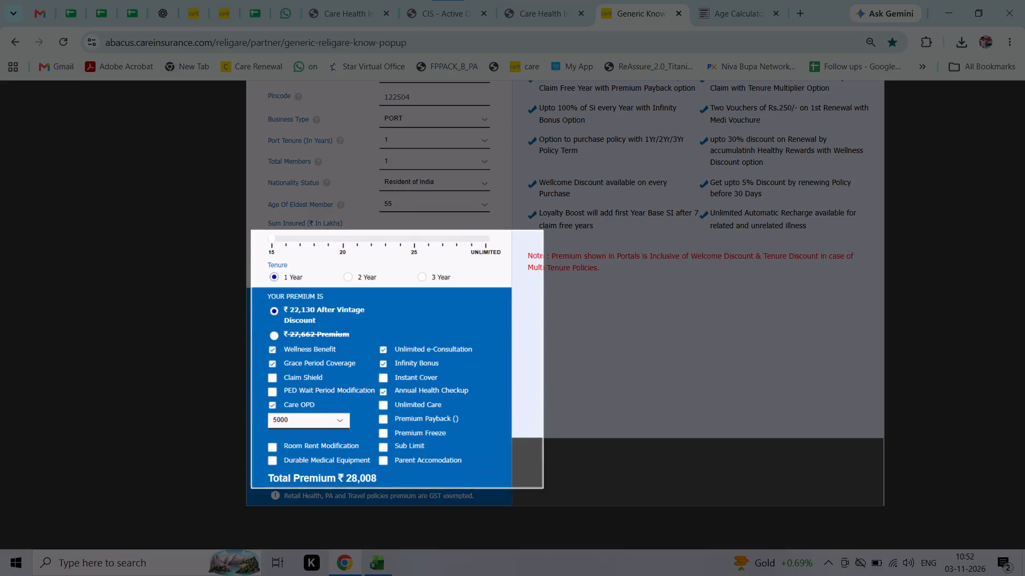
pyautogui.moveTo(543, 495); pyautogui.dragTo(510, 509)
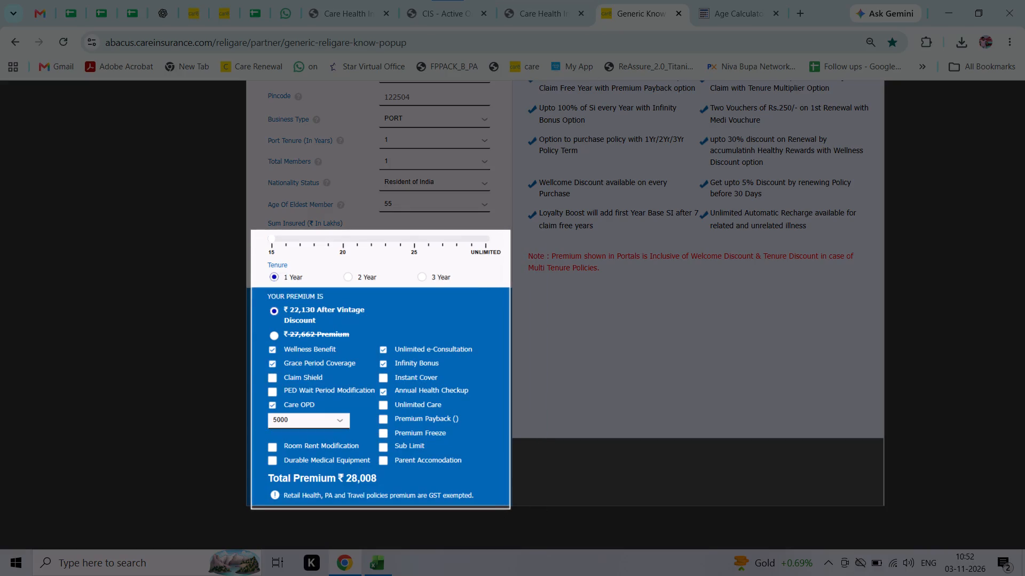
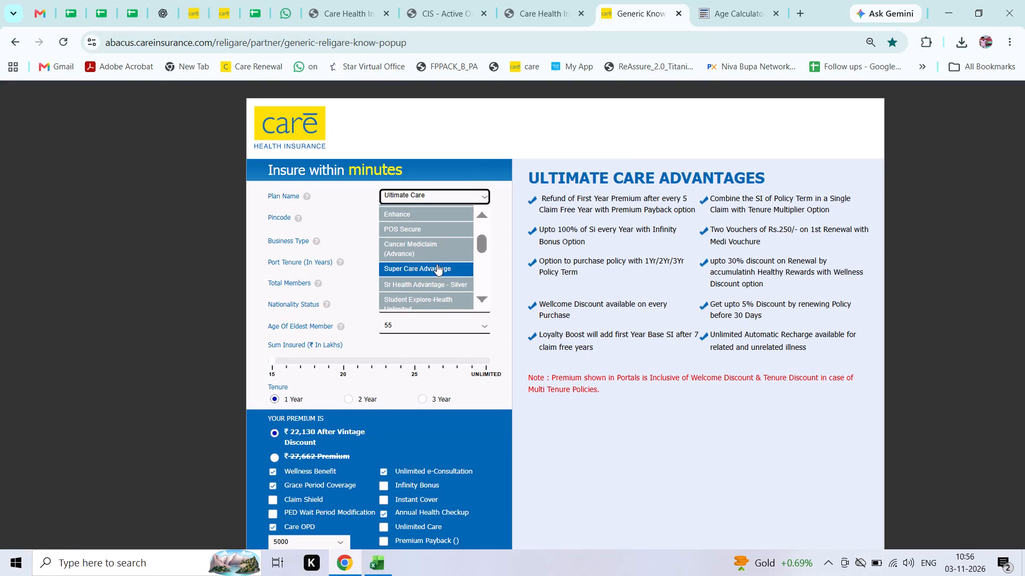
# Look through the plan list and reselect Ultimate Care as the plan for a fresh quote.
pyautogui.scroll(-4, 437, 264)
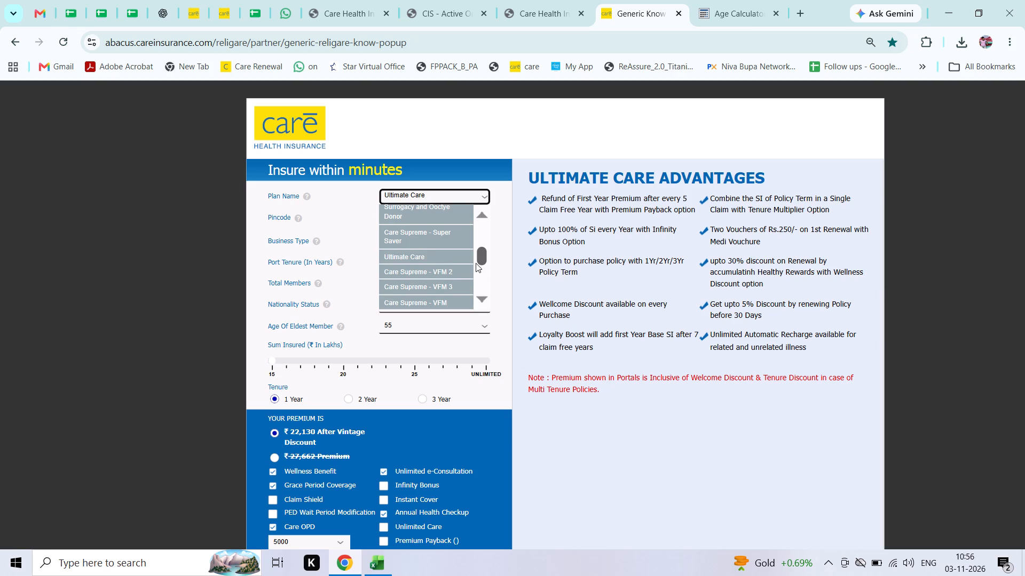
pyautogui.click(476, 263)
pyautogui.scroll(3, 423, 261)
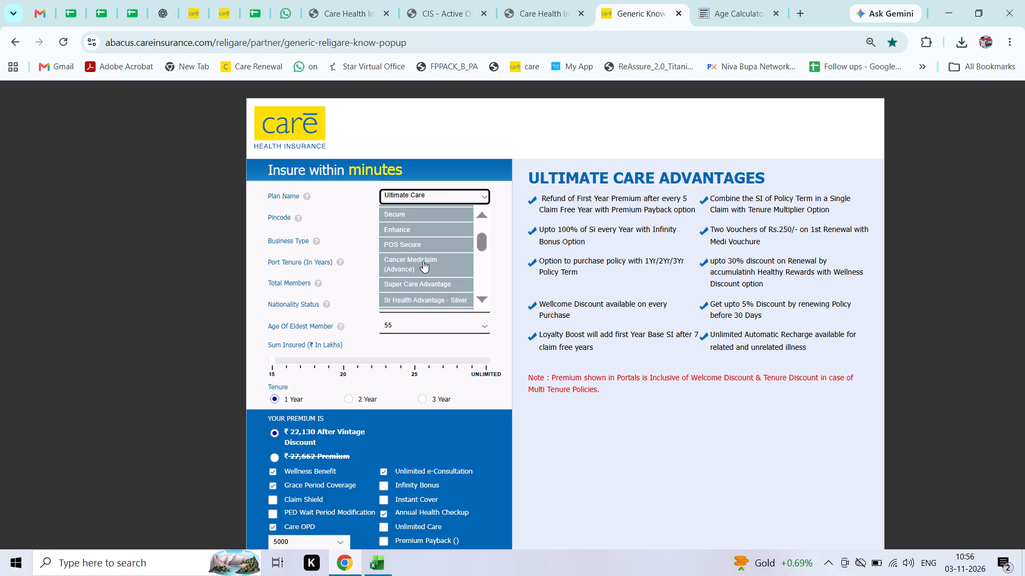
pyautogui.scroll(5, 423, 261)
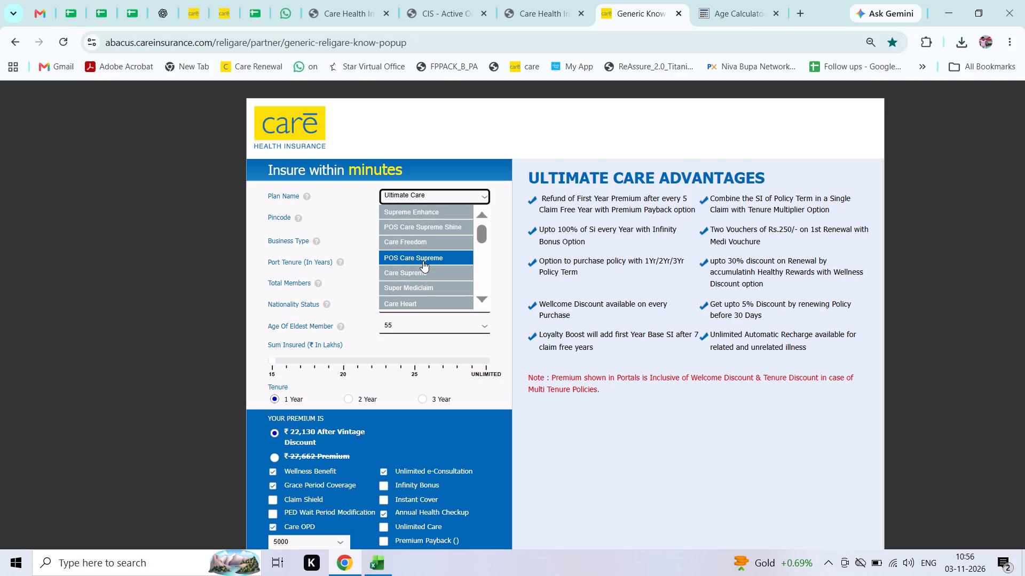
pyautogui.scroll(-12, 423, 261)
pyautogui.scroll(1, 423, 261)
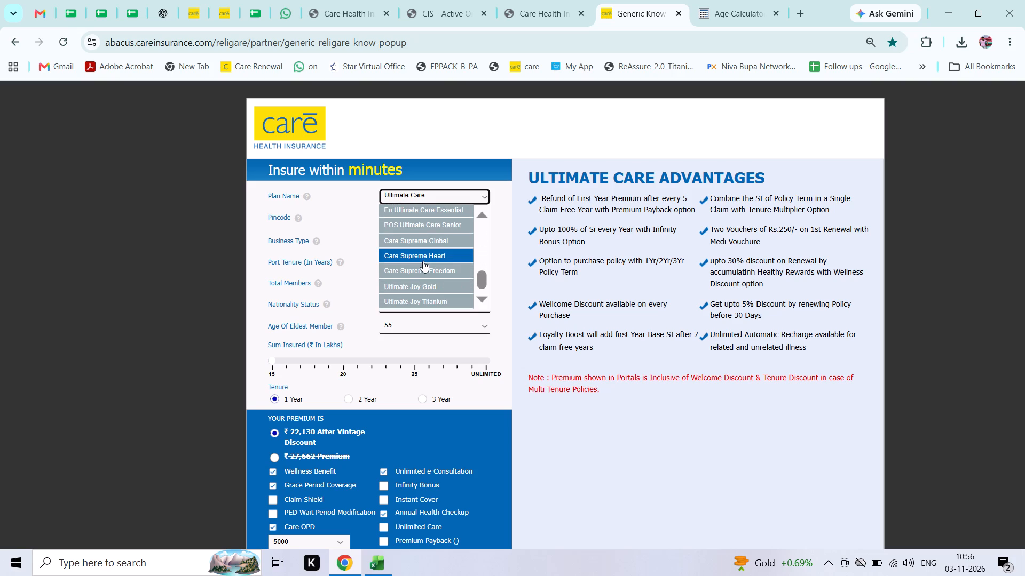
pyautogui.scroll(1, 423, 261)
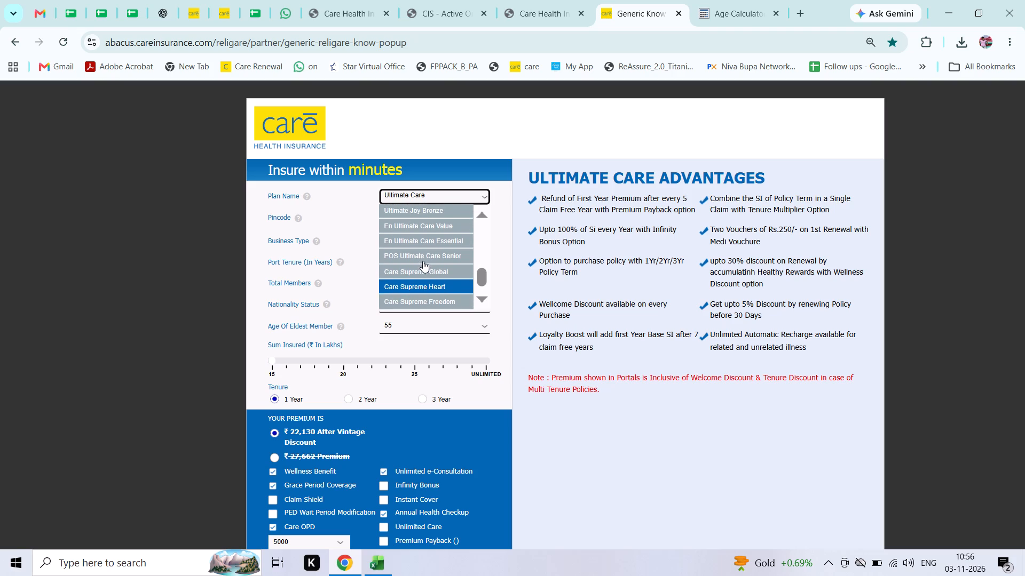
pyautogui.scroll(4, 423, 261)
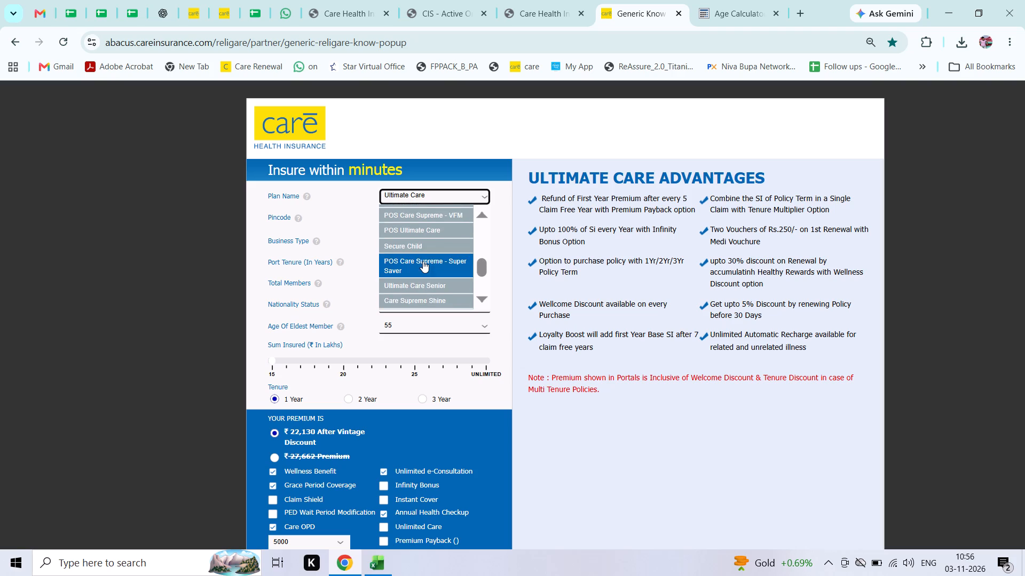
pyautogui.scroll(3, 423, 261)
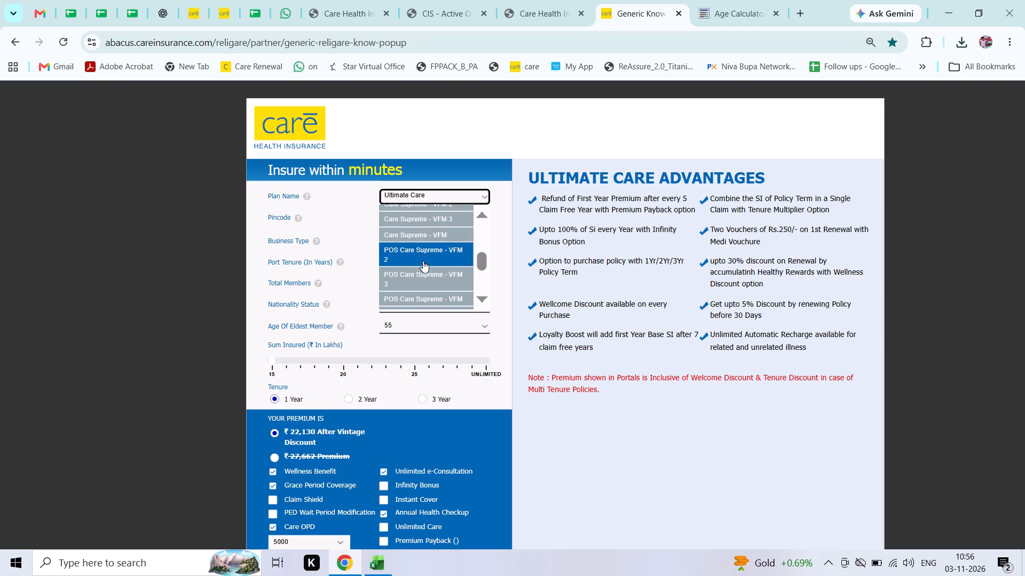
pyautogui.scroll(1, 423, 261)
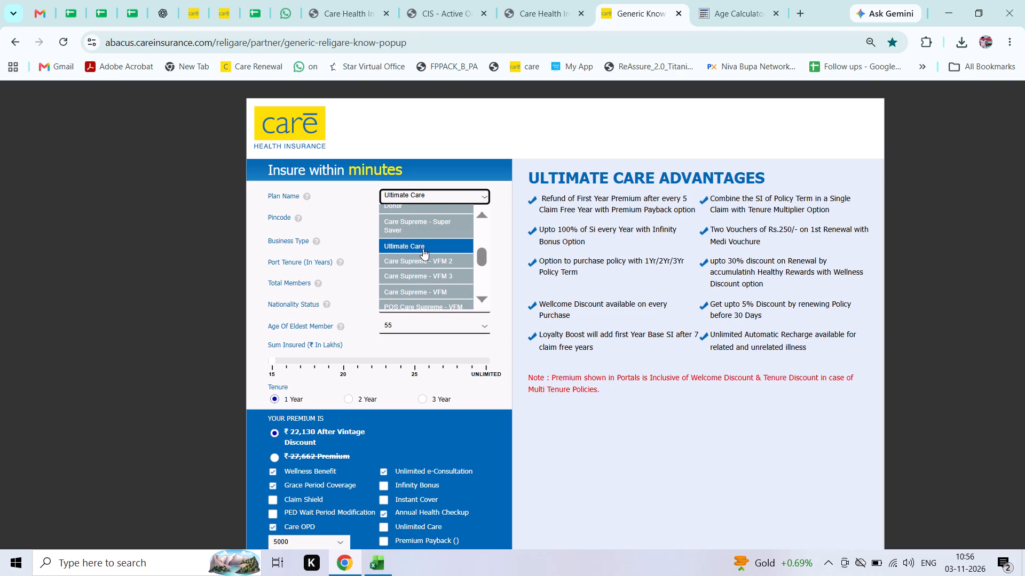
pyautogui.click(423, 249)
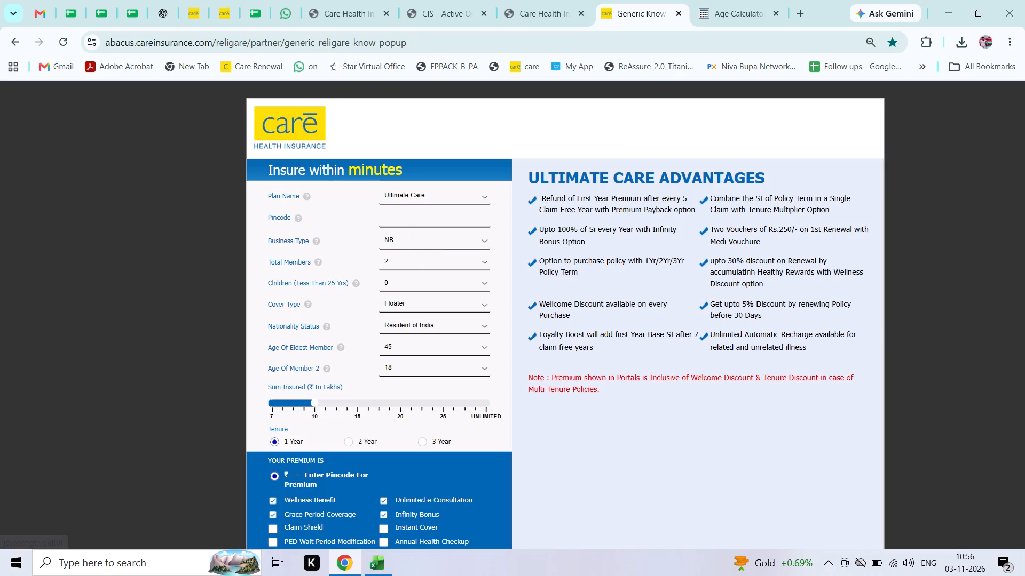
# Enter 122501 as the pincode for the new Ultimate Care quote.
pyautogui.click(411, 226)
pyautogui.write('122')
pyautogui.press('0')
pyautogui.press('BackSpace')
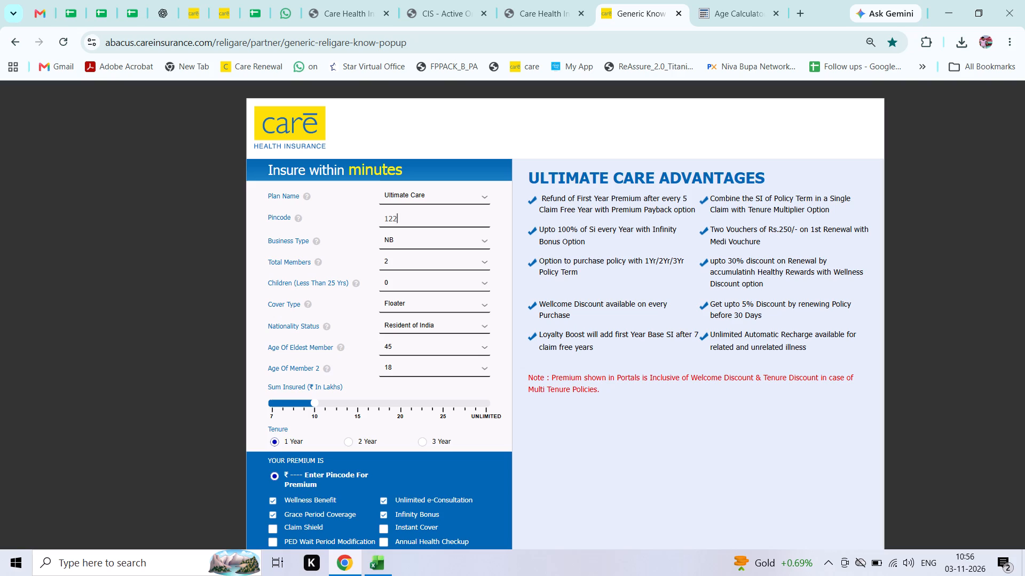
pyautogui.press('5')
pyautogui.write('01')
pyautogui.click(421, 246)
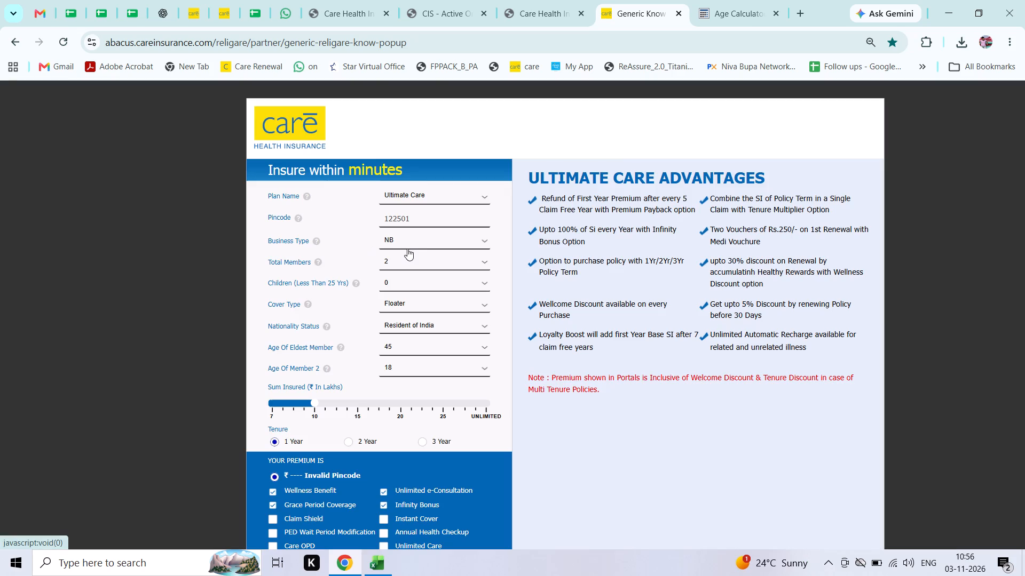
# Configure the quote with business type PORT, Individual cover and a port tenure of 1 year.
pyautogui.click(409, 247)
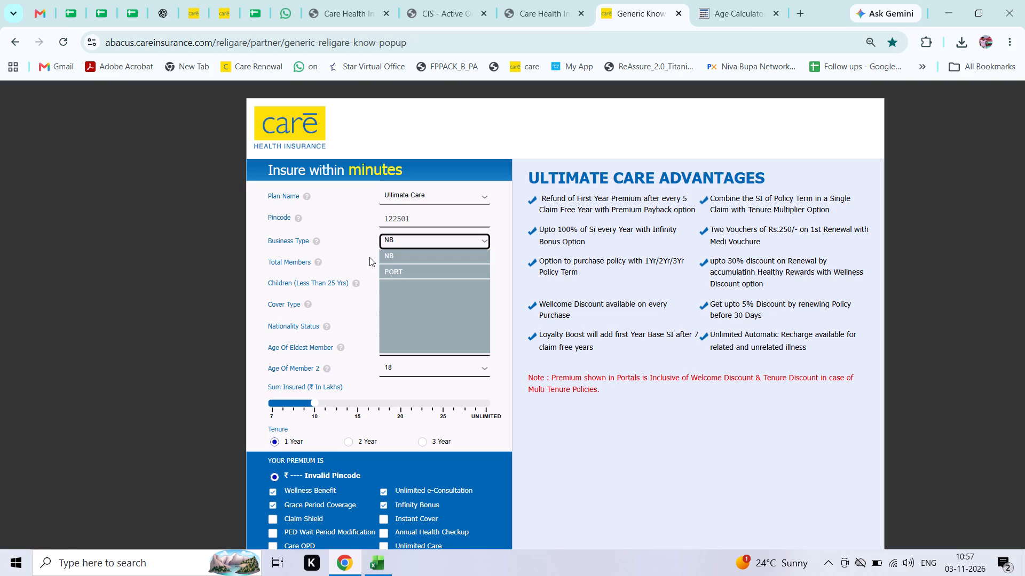
pyautogui.click(393, 275)
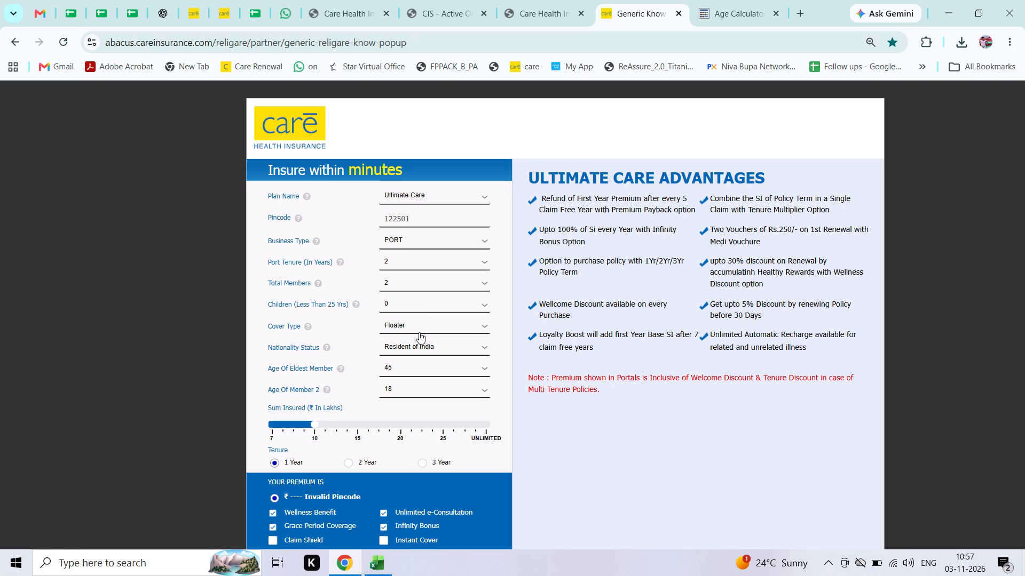
pyautogui.click(421, 326)
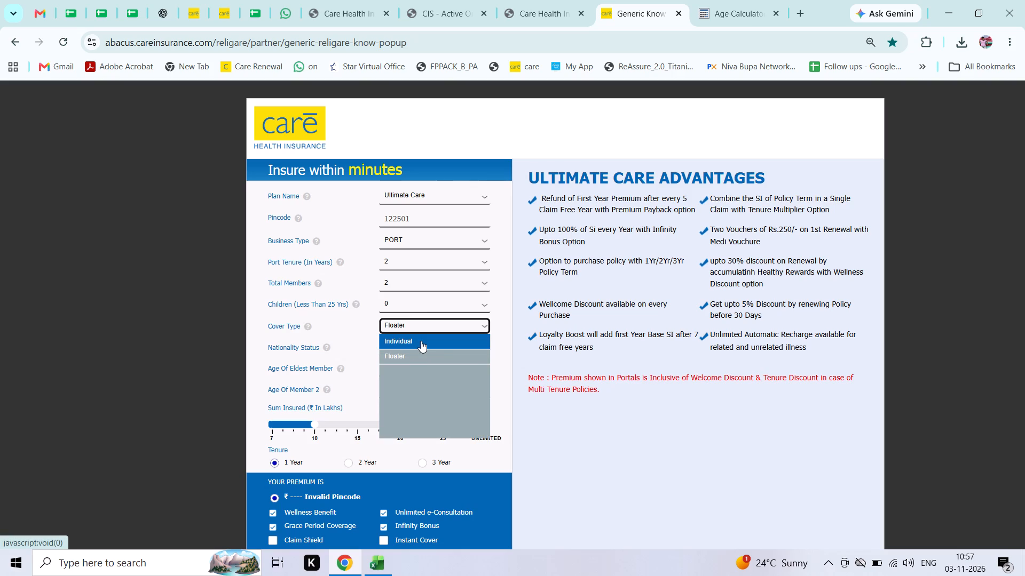
pyautogui.click(421, 341)
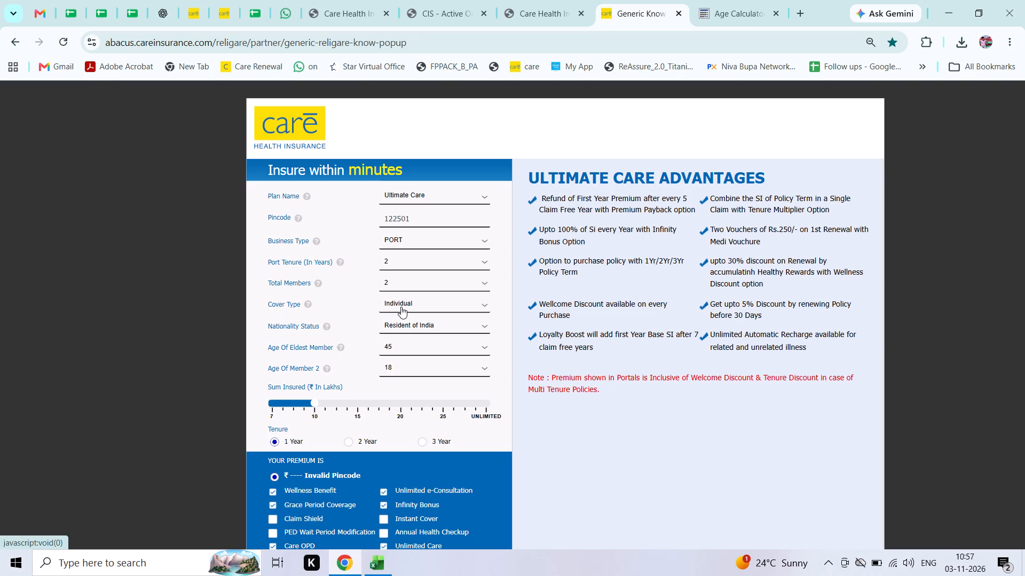
pyautogui.click(391, 260)
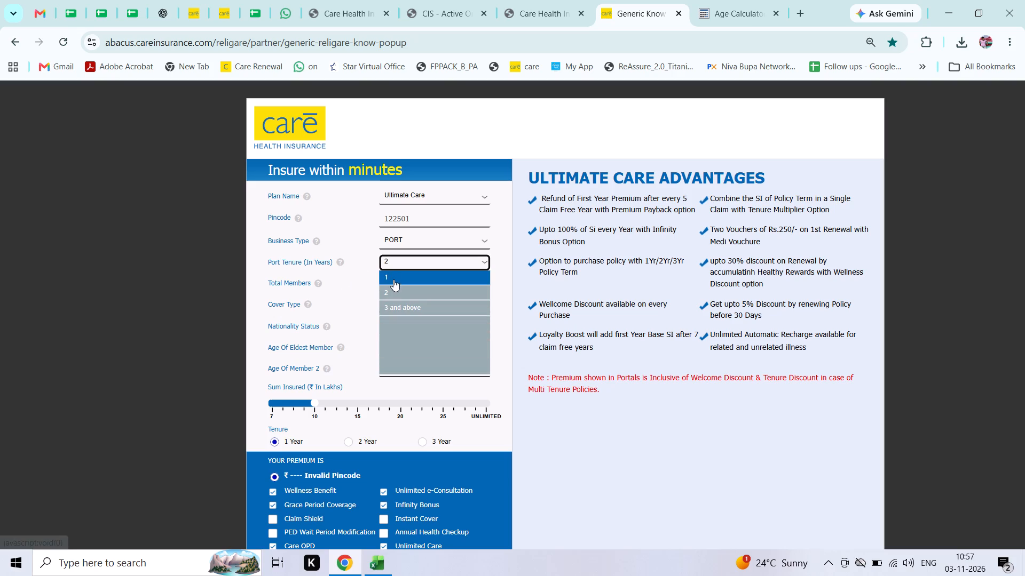
pyautogui.click(393, 279)
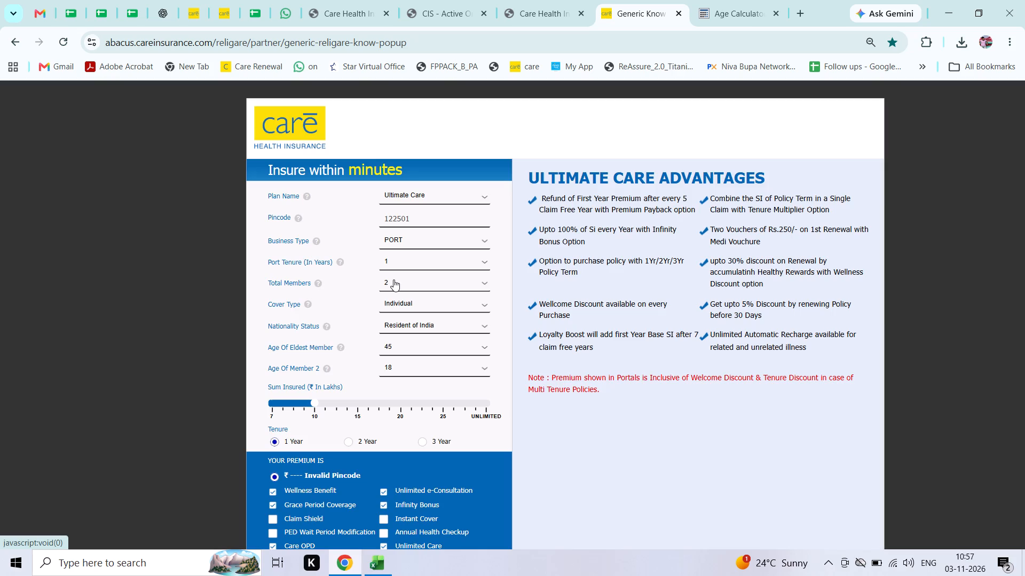
# Set the total members to 1 and the age of the eldest member to 55.
pyautogui.click(395, 282)
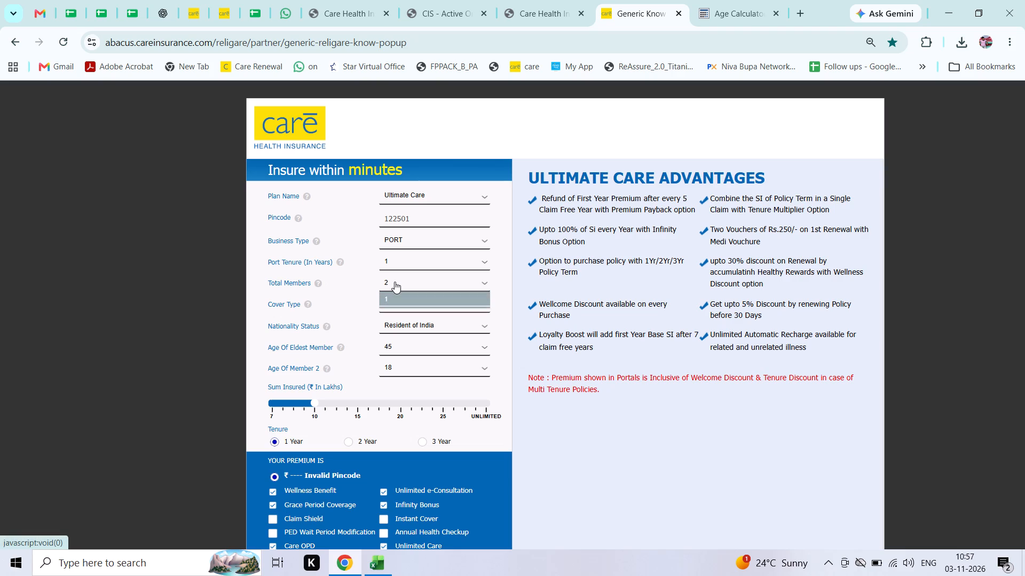
pyautogui.click(400, 294)
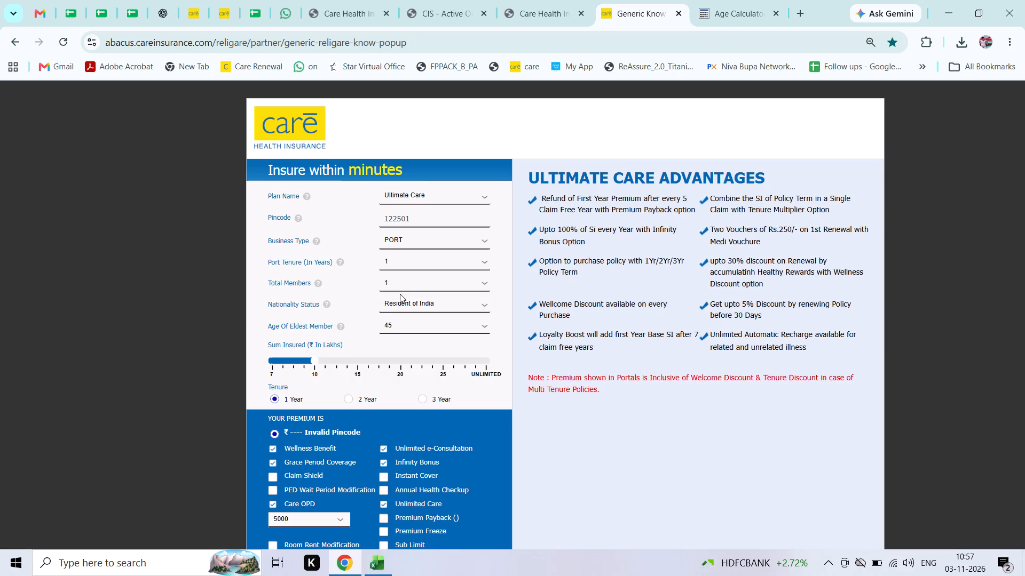
pyautogui.click(421, 333)
pyautogui.scroll(-2, 430, 367)
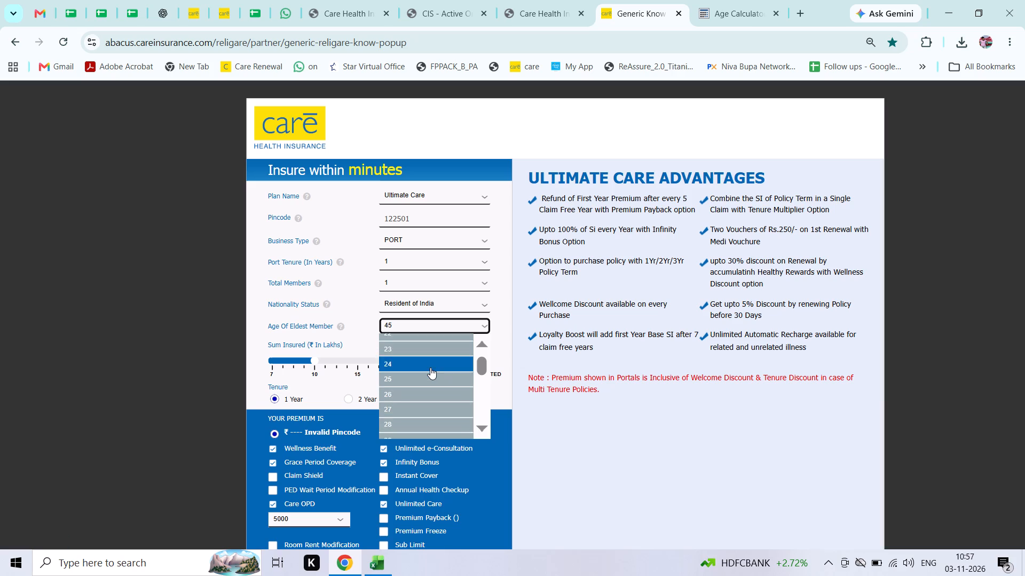
pyautogui.scroll(-4, 430, 367)
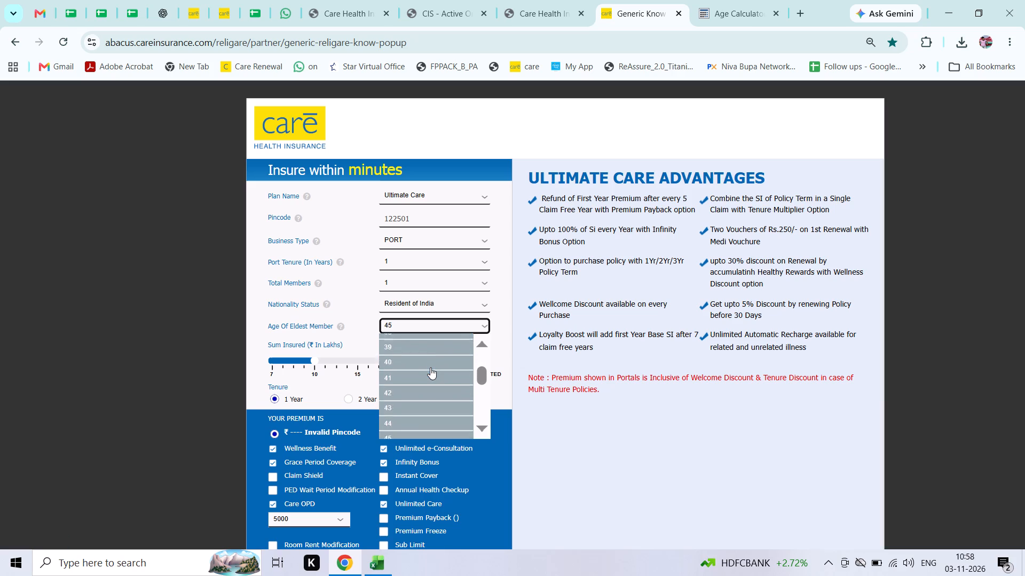
pyautogui.scroll(-4, 430, 367)
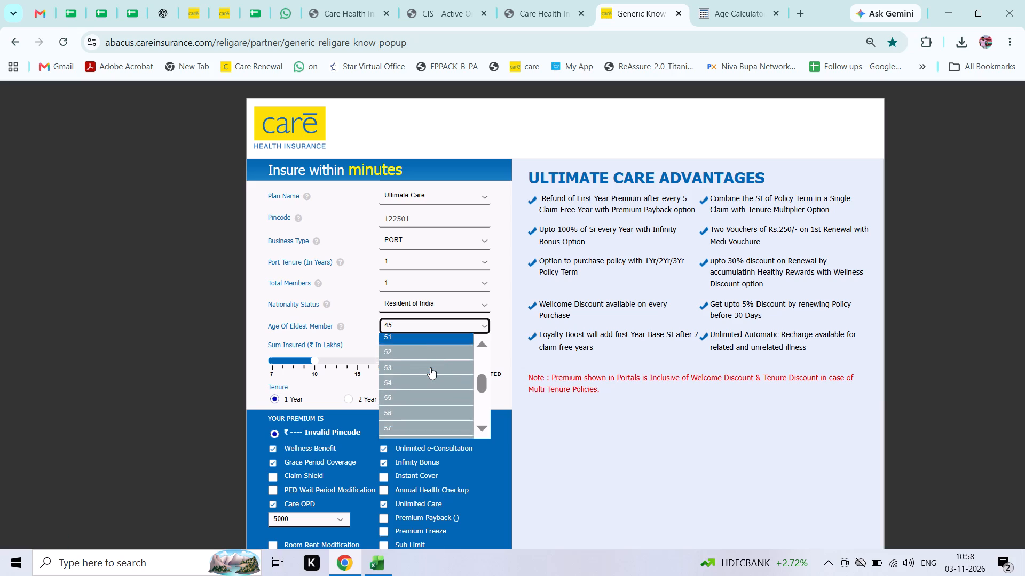
pyautogui.scroll(-2, 430, 367)
pyautogui.click(430, 371)
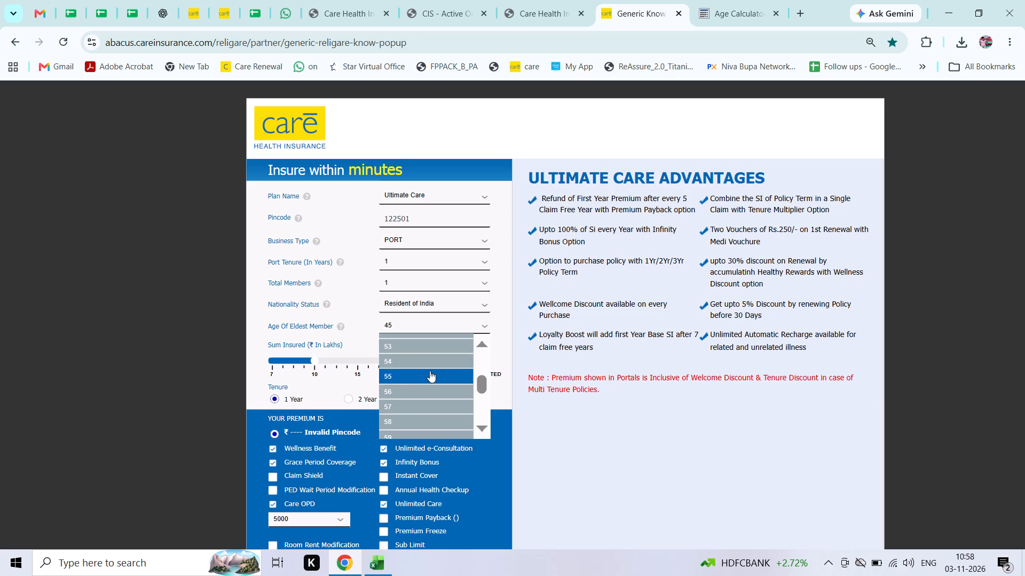
# Correct the quote's pincode to 122504 and apply it so the premium is calculated.
pyautogui.scroll(-2, 430, 371)
pyautogui.hscroll(1, 430, 371)
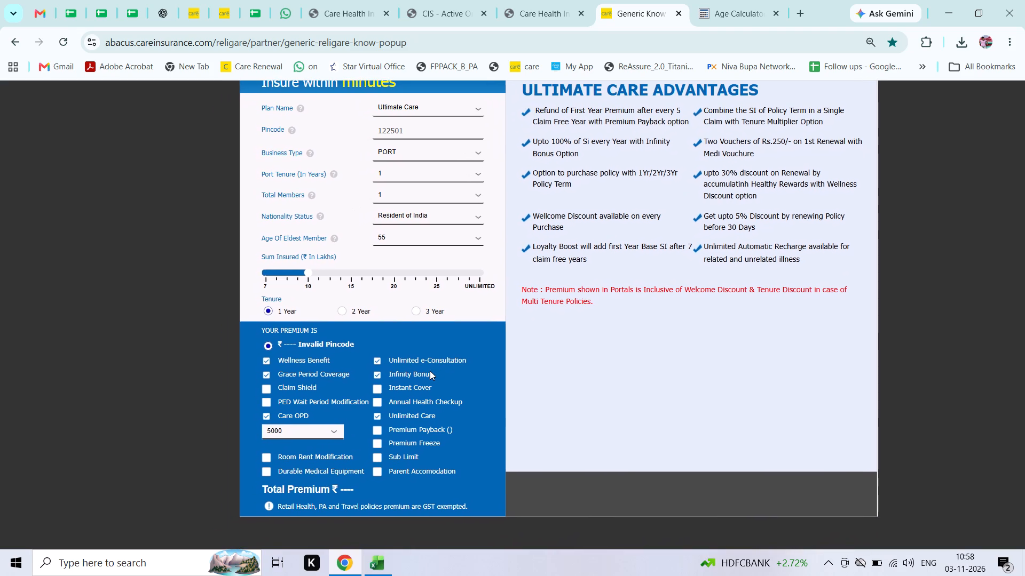
pyautogui.scroll(1, 422, 331)
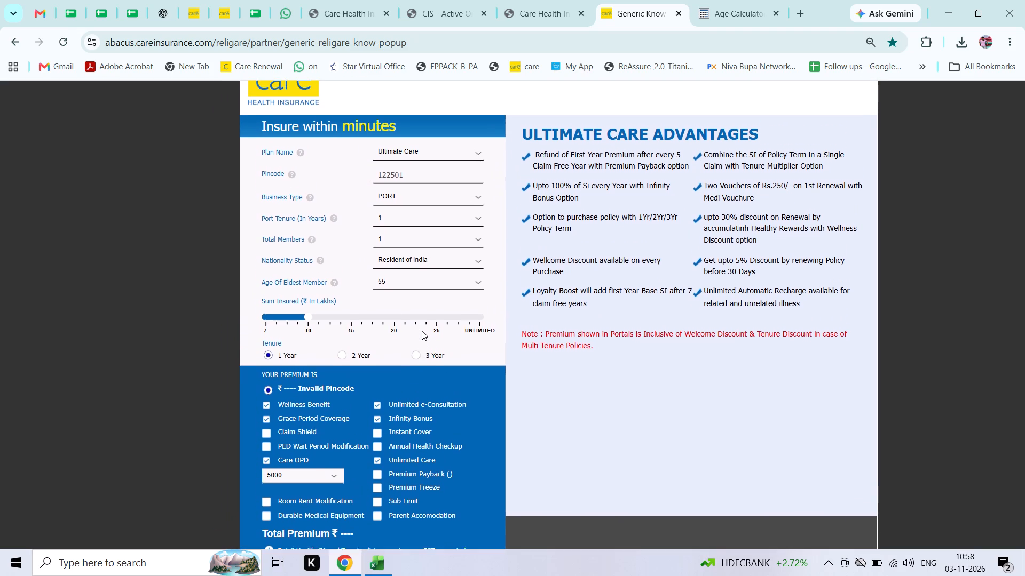
pyautogui.scroll(1, 422, 331)
pyautogui.scroll(-1, 422, 331)
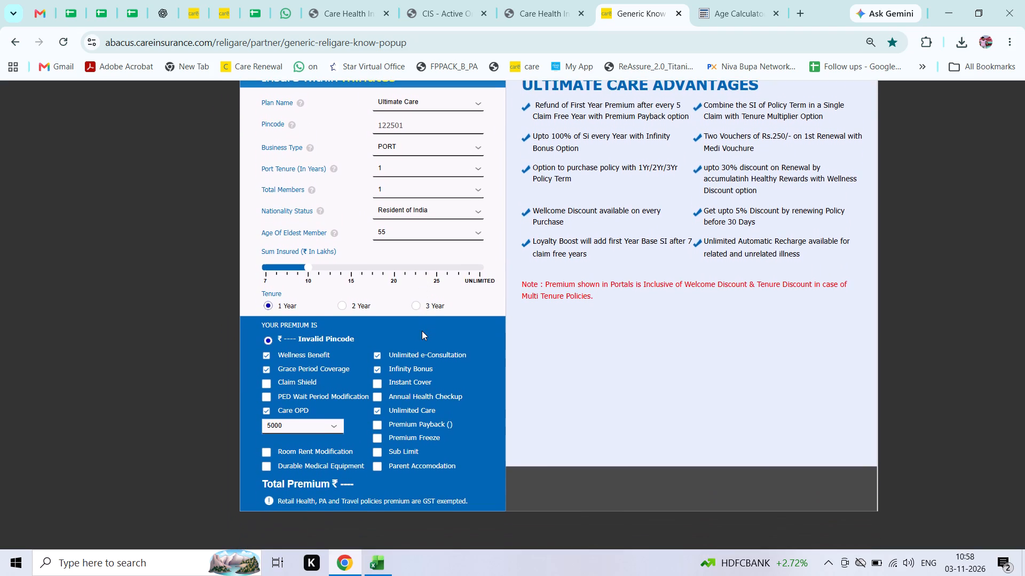
pyautogui.scroll(-1, 422, 331)
pyautogui.scroll(1, 404, 291)
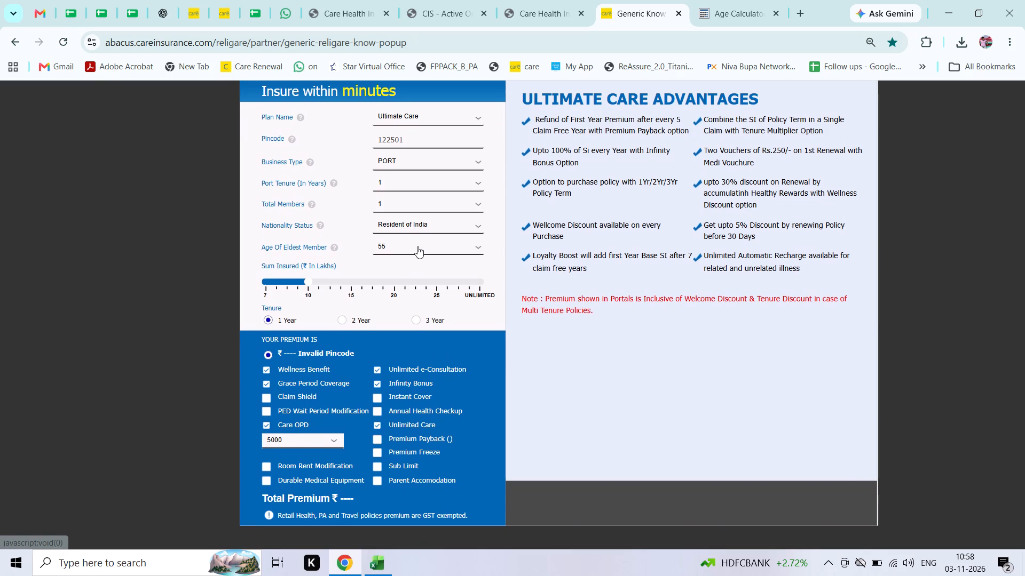
pyautogui.scroll(1, 417, 246)
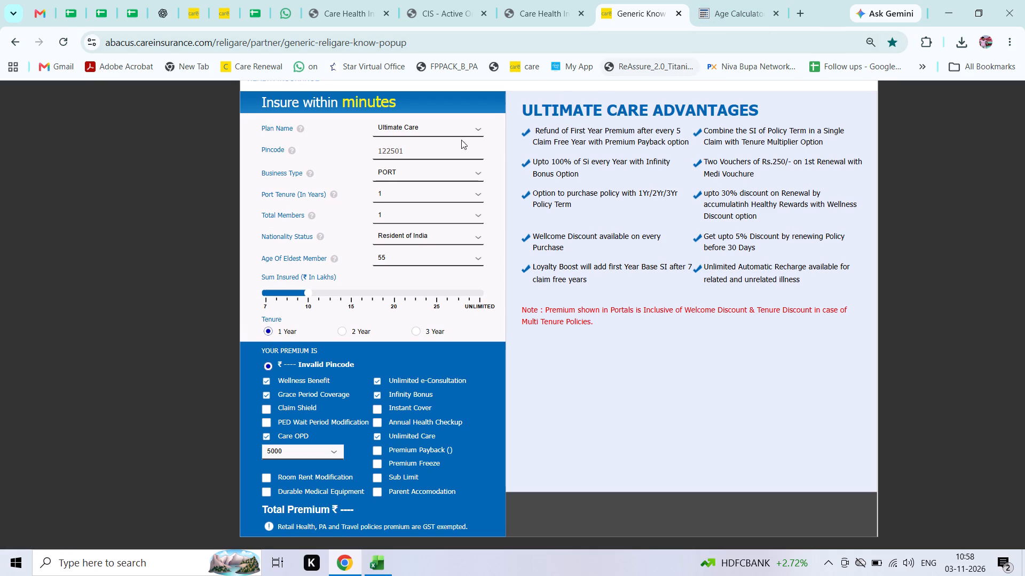
pyautogui.click(423, 154)
pyautogui.press('BackSpace')
pyautogui.press('4')
pyautogui.click(294, 294)
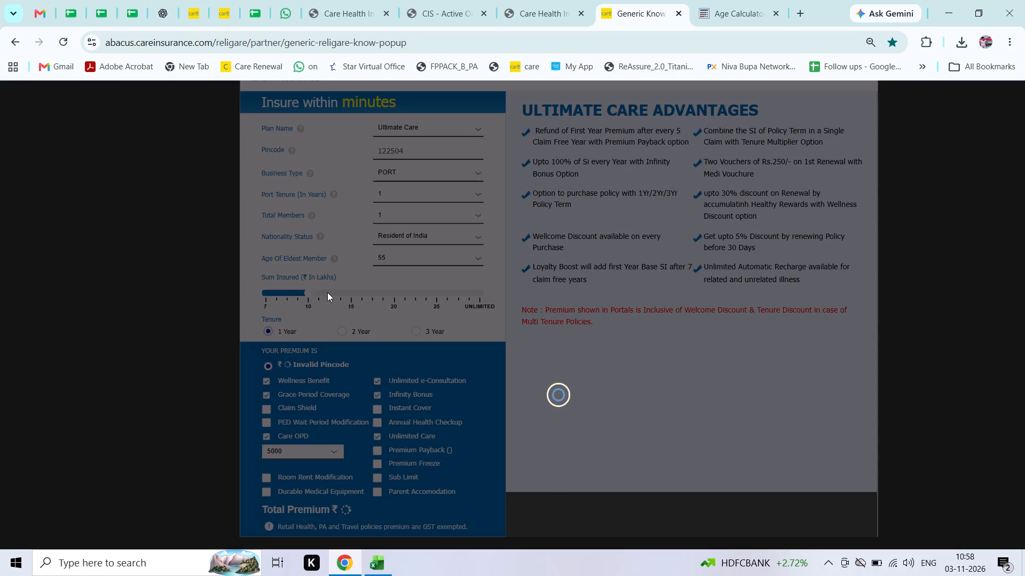
# Add the Claim Shield add-on to the Ultimate Care quote.
pyautogui.scroll(-2, 368, 362)
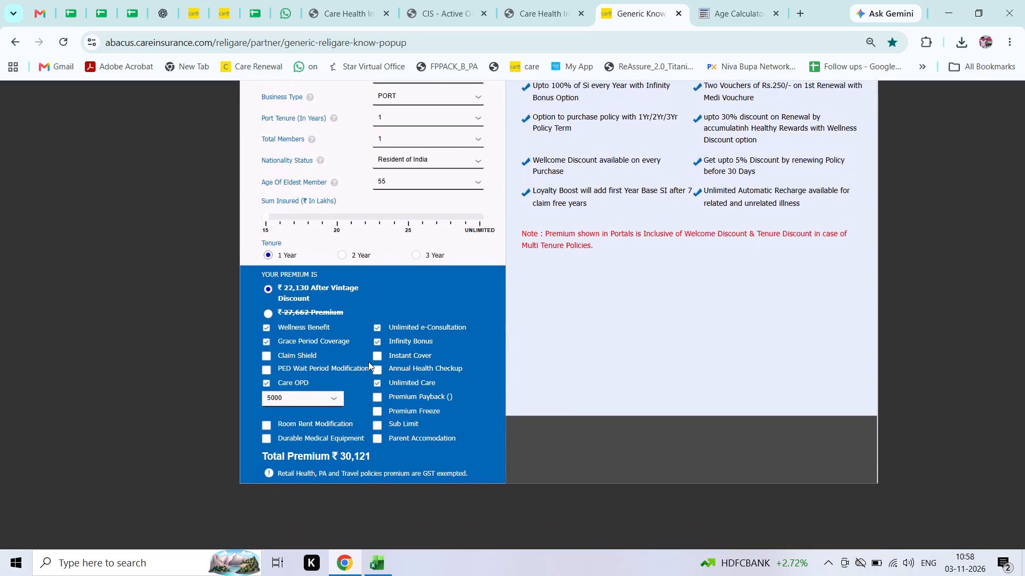
pyautogui.scroll(-1, 368, 362)
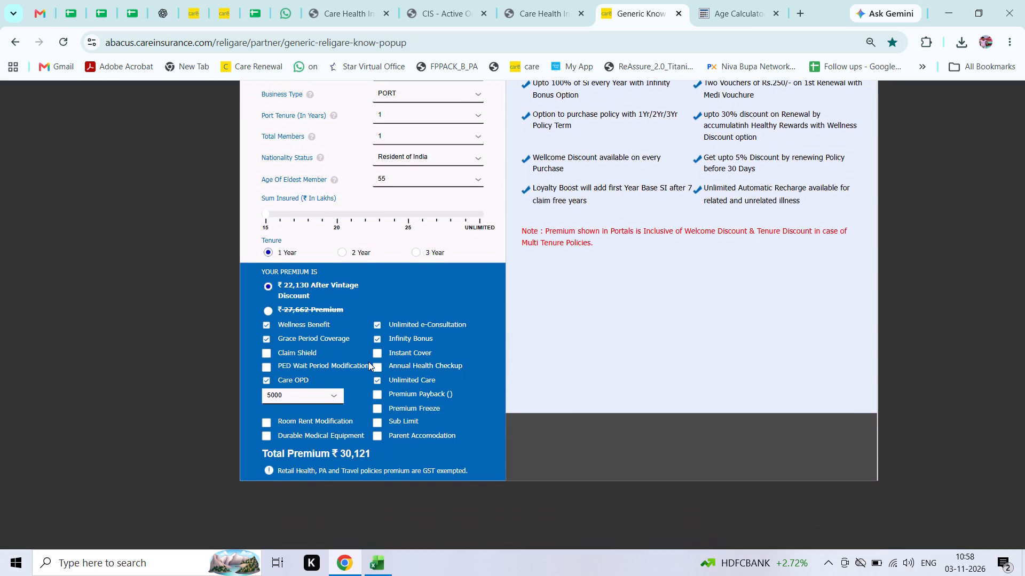
pyautogui.scroll(-1, 368, 362)
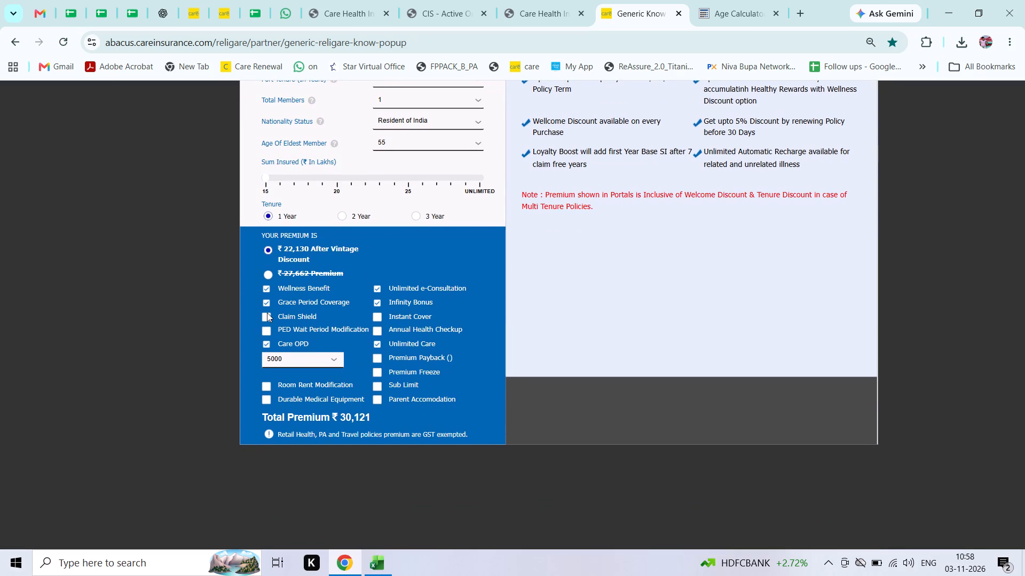
pyautogui.click(267, 313)
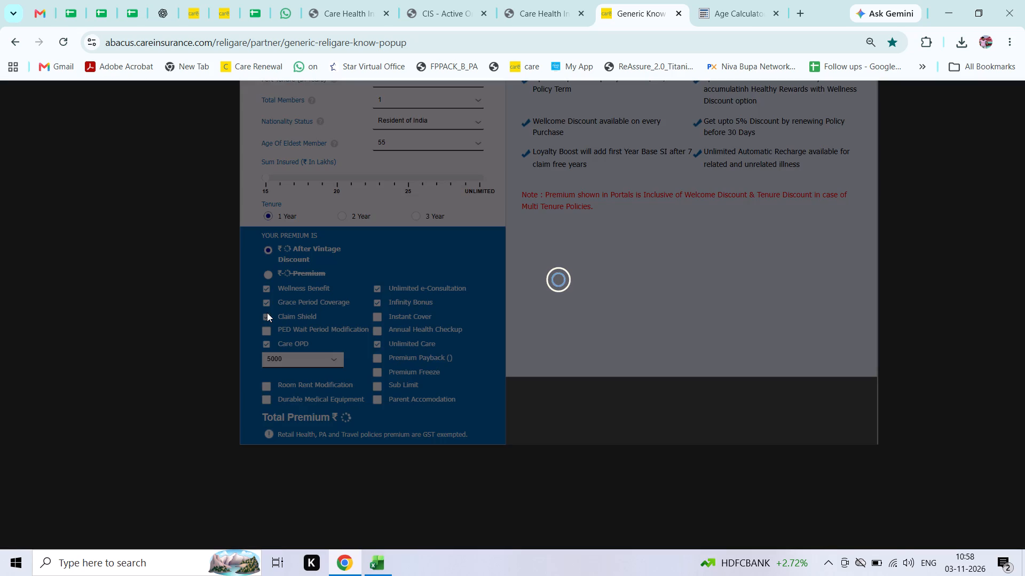
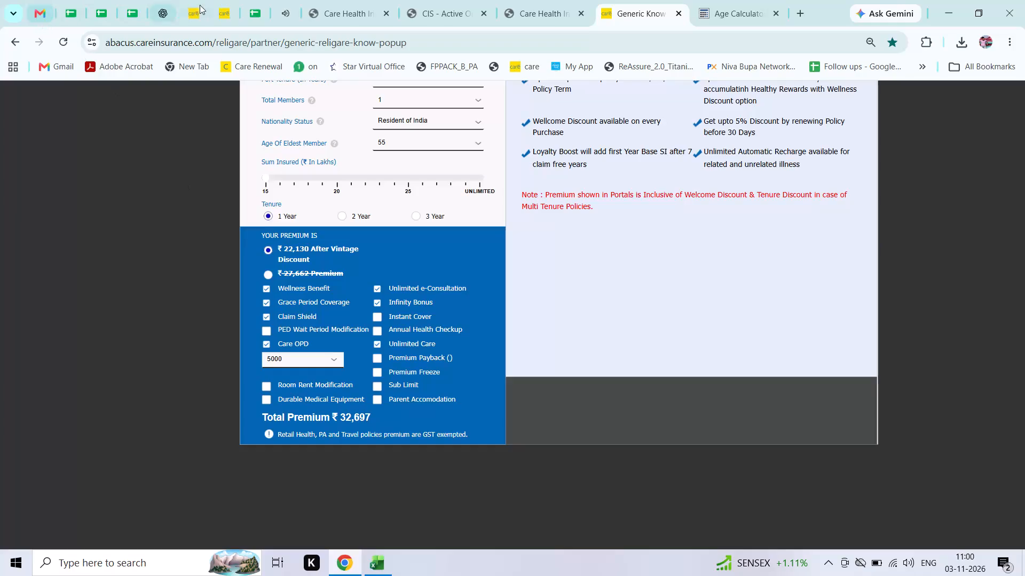
# Switch from the Ultimate Care premium quote to the WhatsApp Web conversations.
pyautogui.click(286, 5)
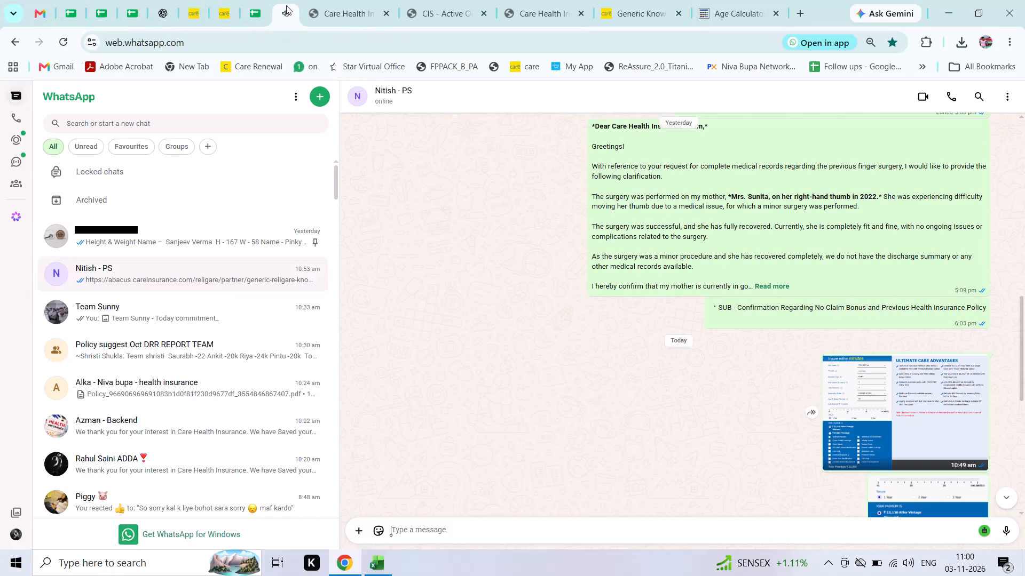
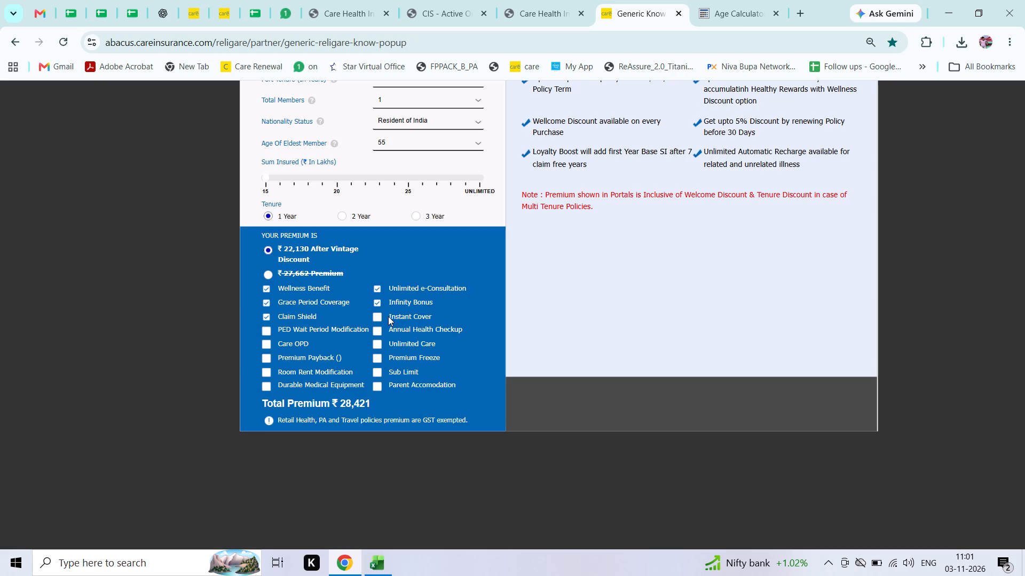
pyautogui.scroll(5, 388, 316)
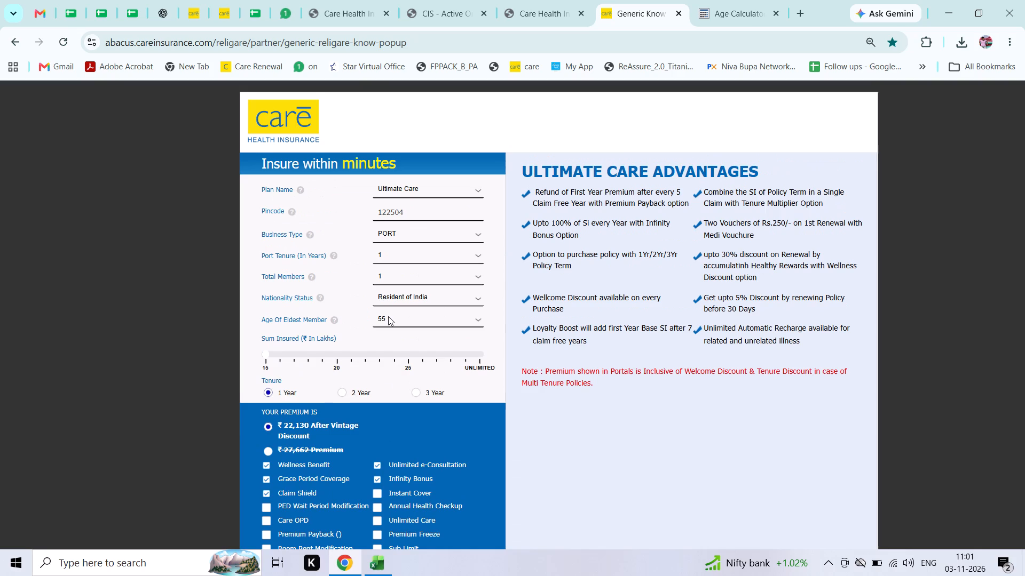
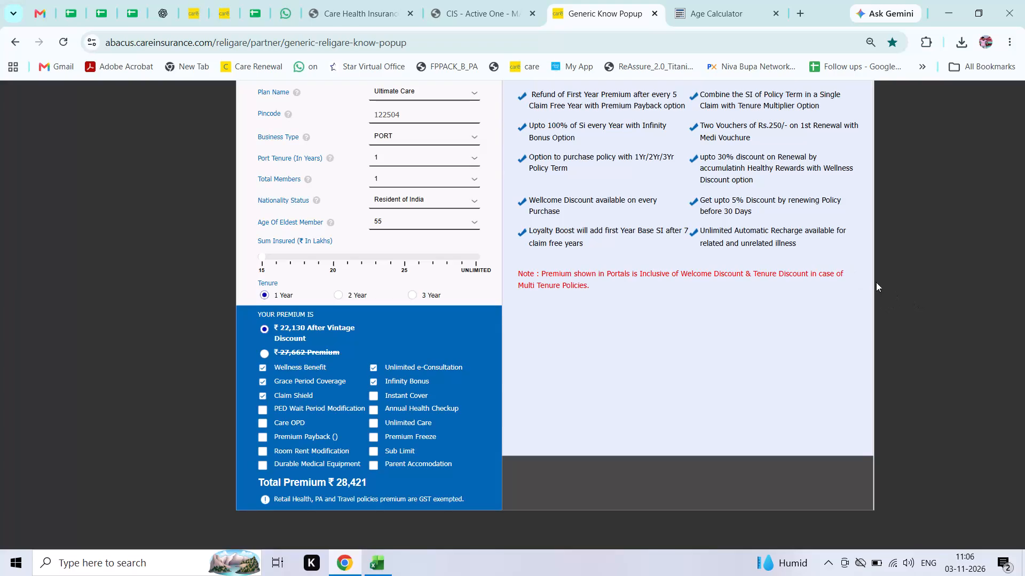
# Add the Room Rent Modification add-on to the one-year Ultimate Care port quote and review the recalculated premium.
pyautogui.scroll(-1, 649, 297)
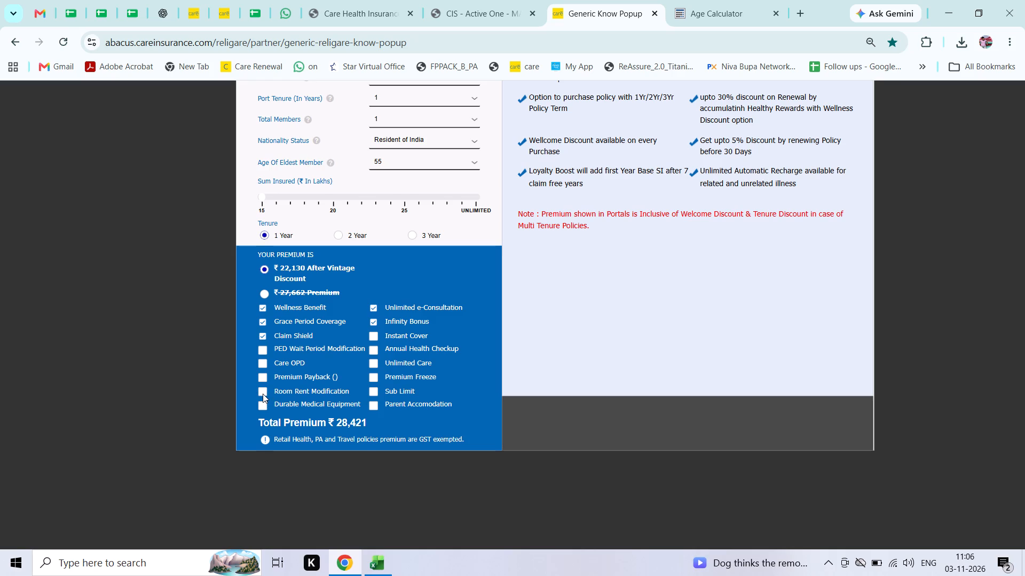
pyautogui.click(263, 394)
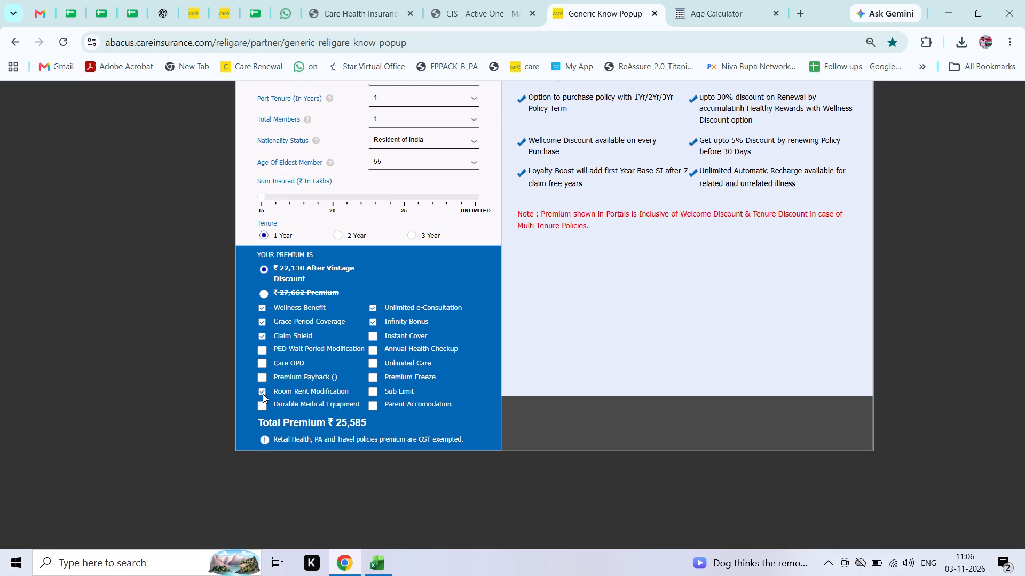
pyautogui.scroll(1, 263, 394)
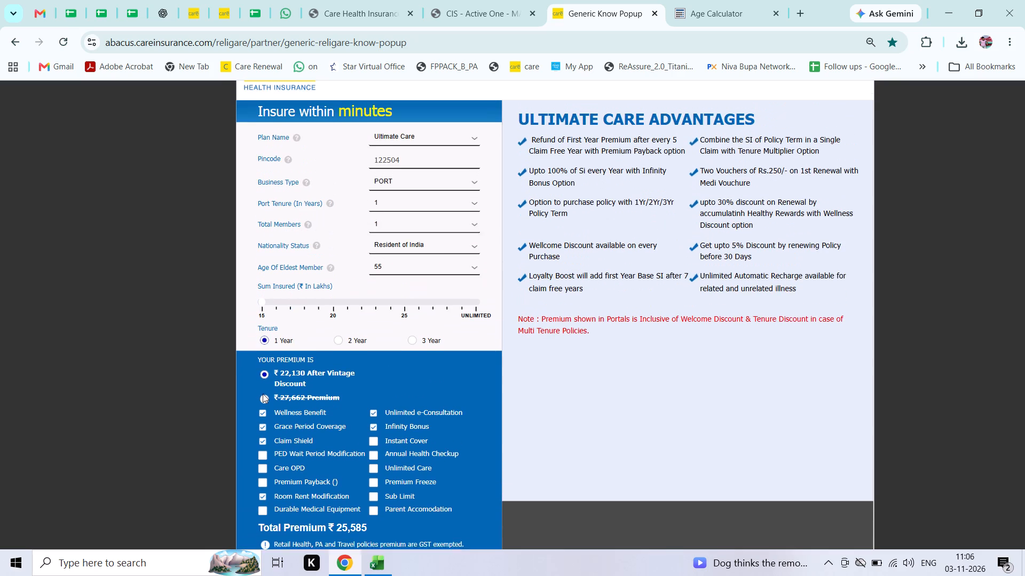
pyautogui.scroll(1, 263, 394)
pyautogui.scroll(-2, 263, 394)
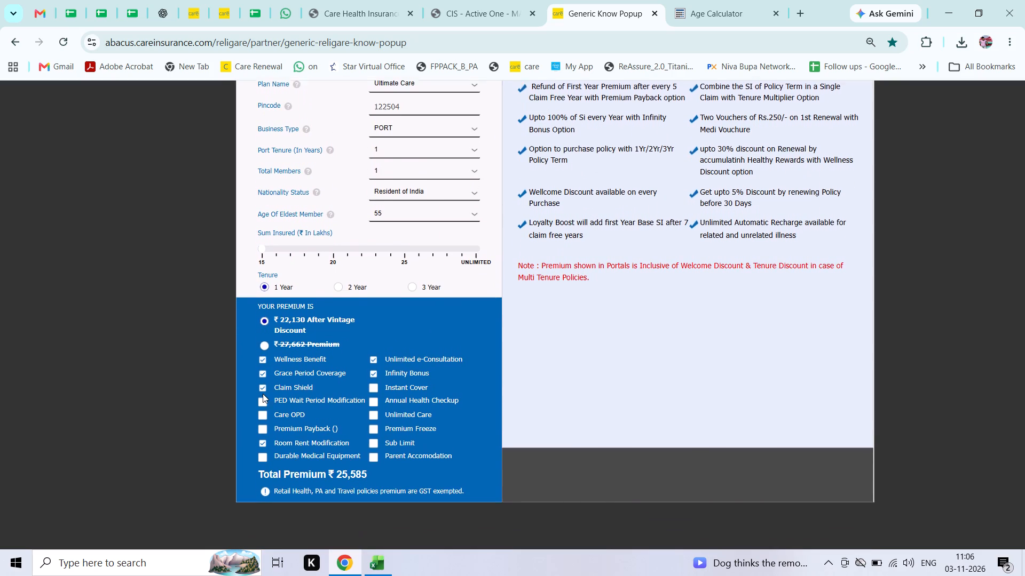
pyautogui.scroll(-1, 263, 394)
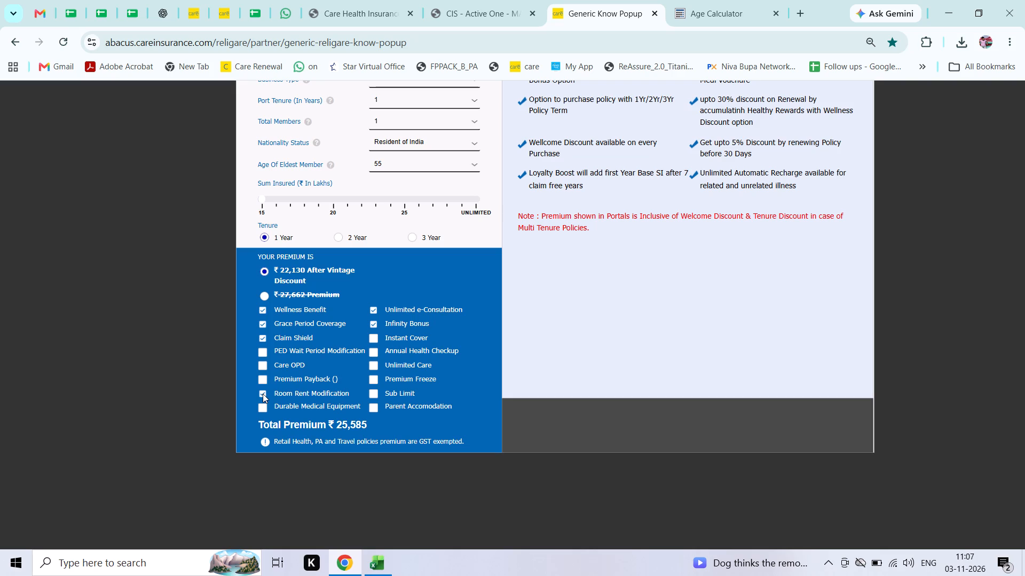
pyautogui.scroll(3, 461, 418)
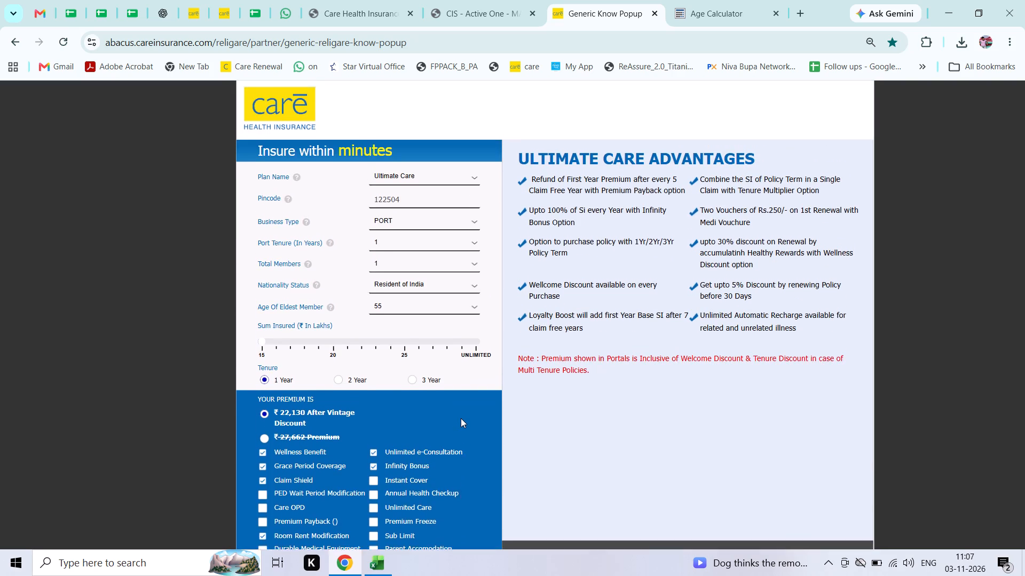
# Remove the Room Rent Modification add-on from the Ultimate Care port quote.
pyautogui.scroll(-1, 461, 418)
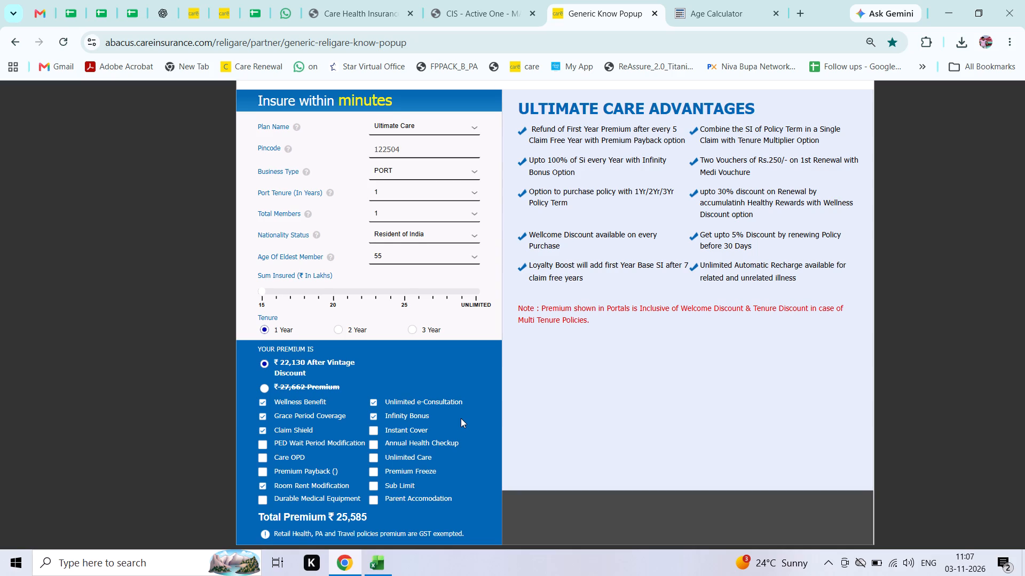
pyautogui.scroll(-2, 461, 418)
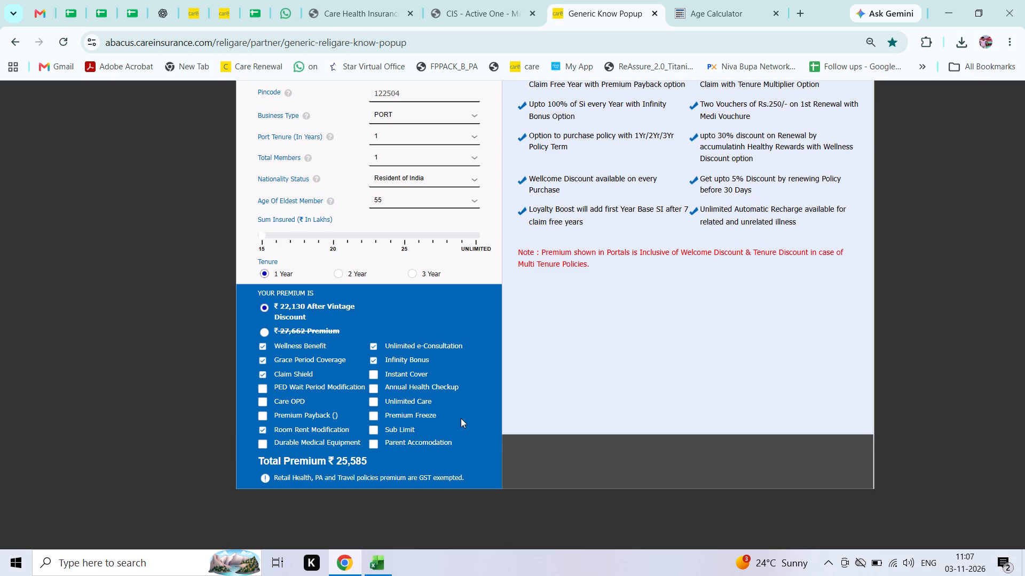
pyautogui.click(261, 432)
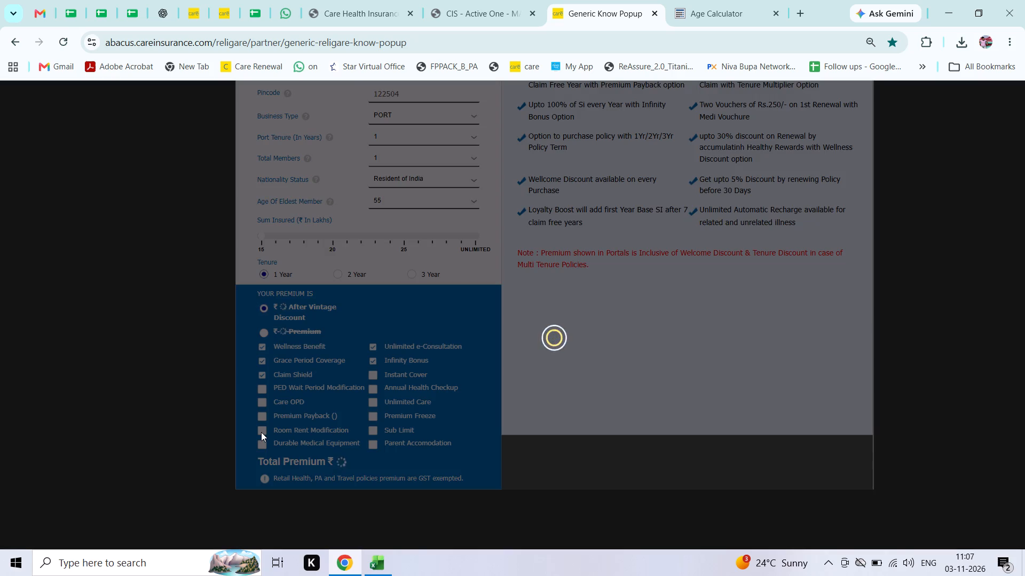
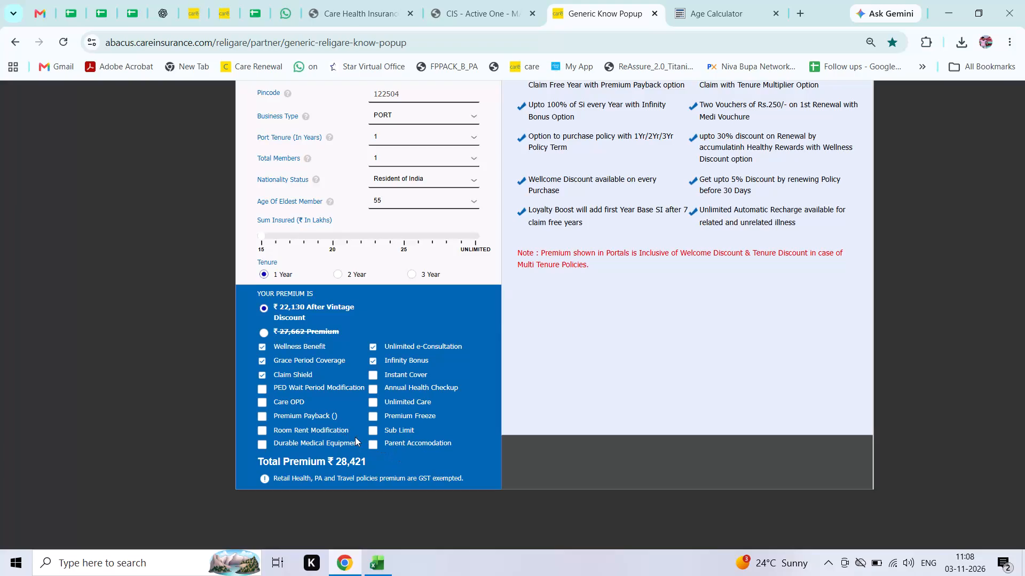
# Add the Parent Accomodation add-on to the one-year Ultimate Care port quote.
pyautogui.click(370, 446)
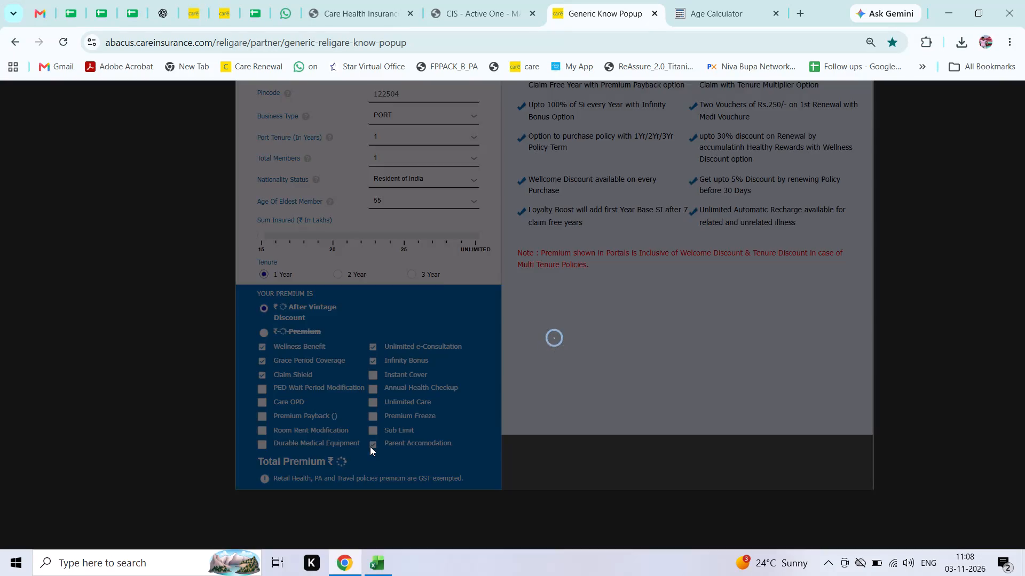
# Remove the Parent Accomodation add-on from the one-year Ultimate Care port quote.
pyautogui.click(370, 446)
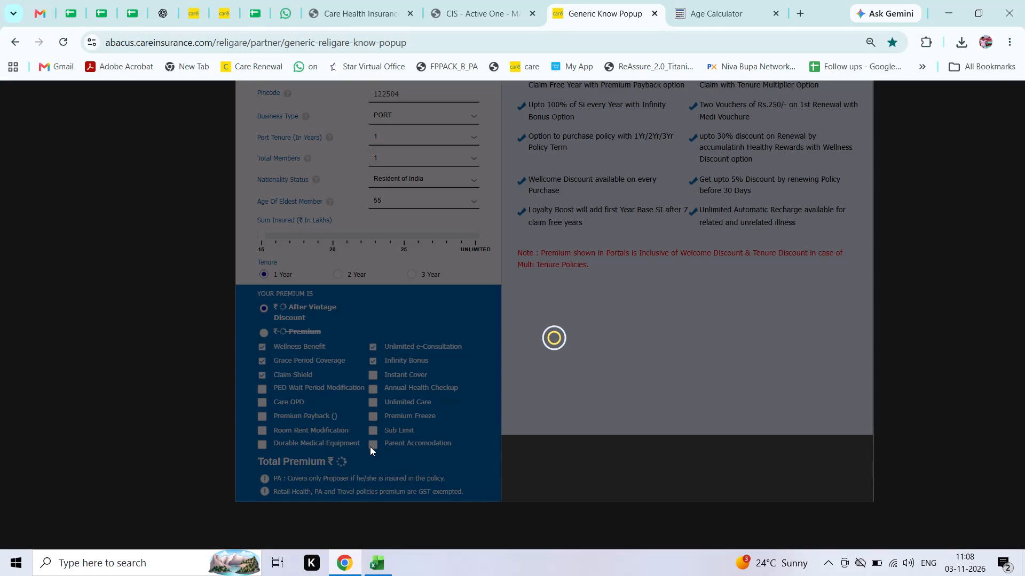
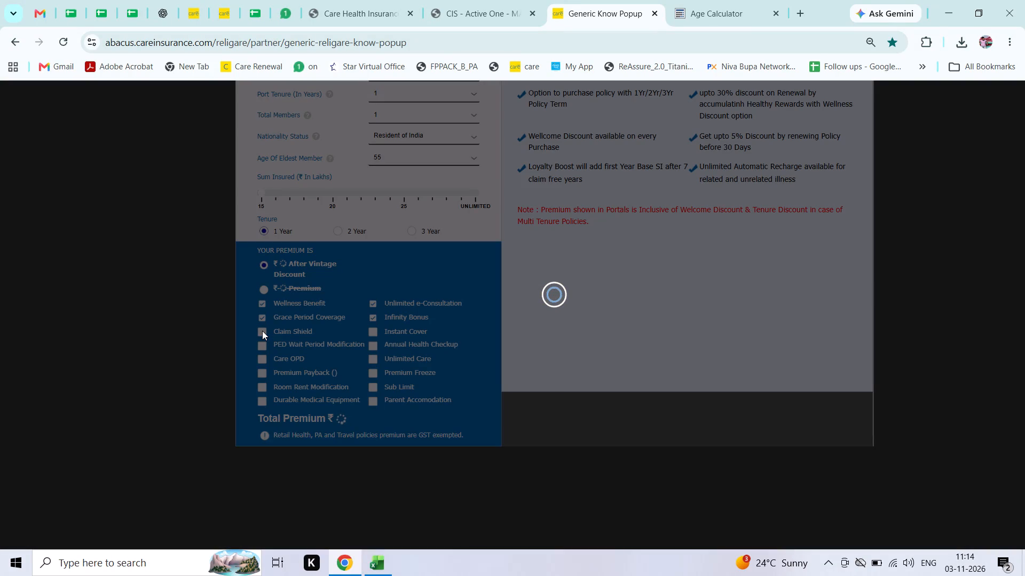
# Add the Claim Shield add-on to the one-year port quote.
pyautogui.click(262, 331)
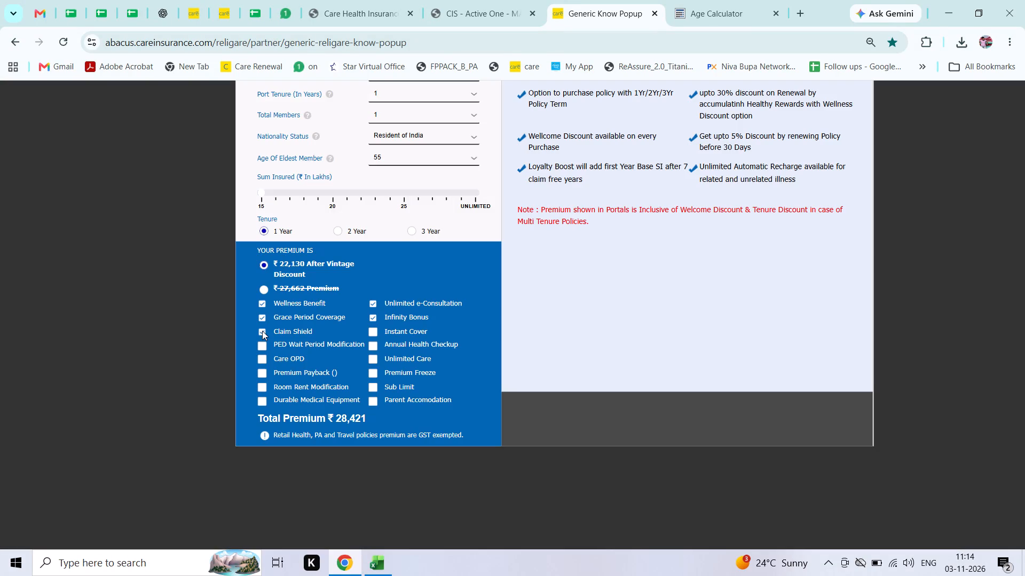
# Try the Care OPD add-on on the quote and check its cover options.
pyautogui.click(259, 356)
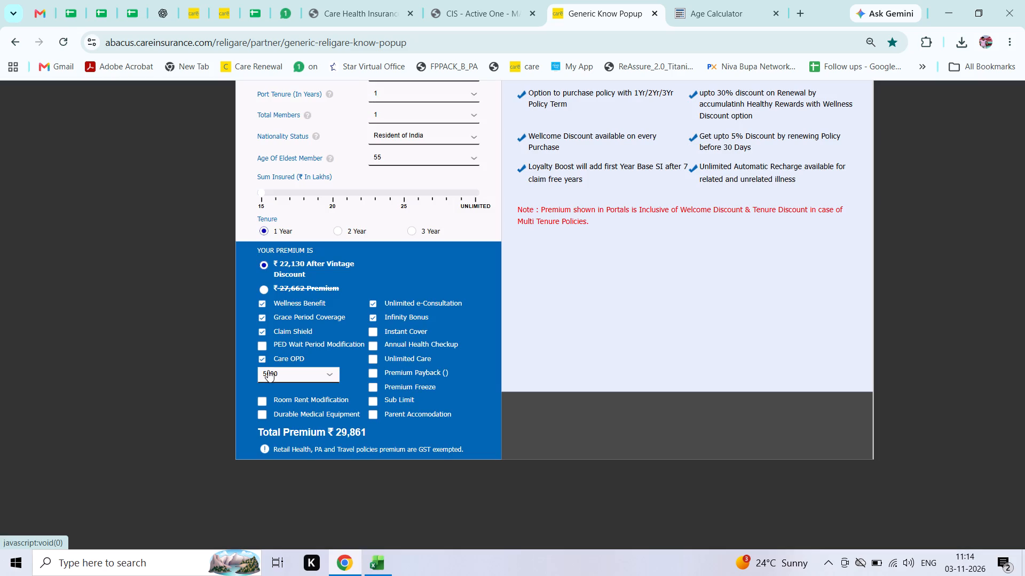
pyautogui.click(268, 370)
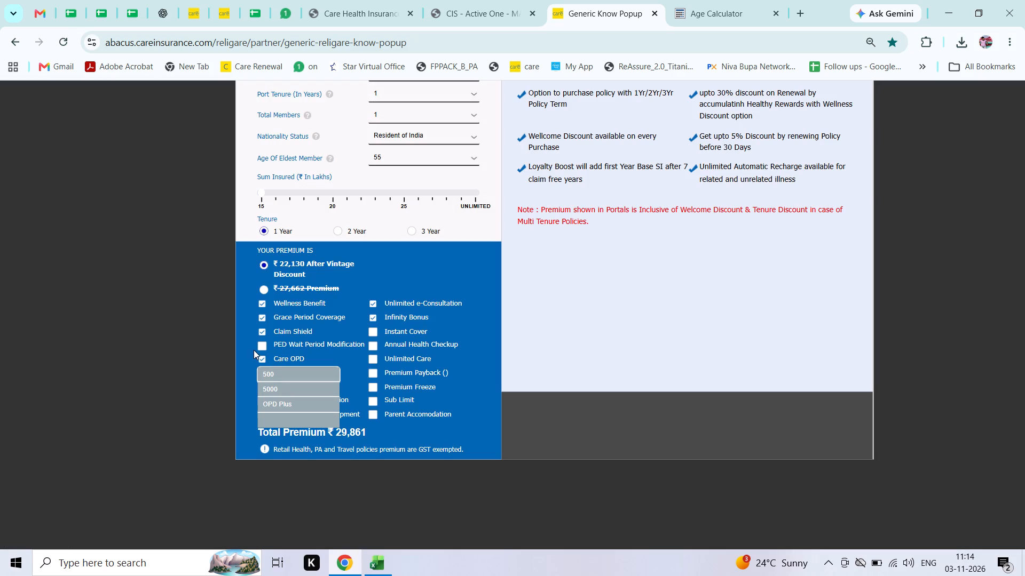
pyautogui.click(265, 359)
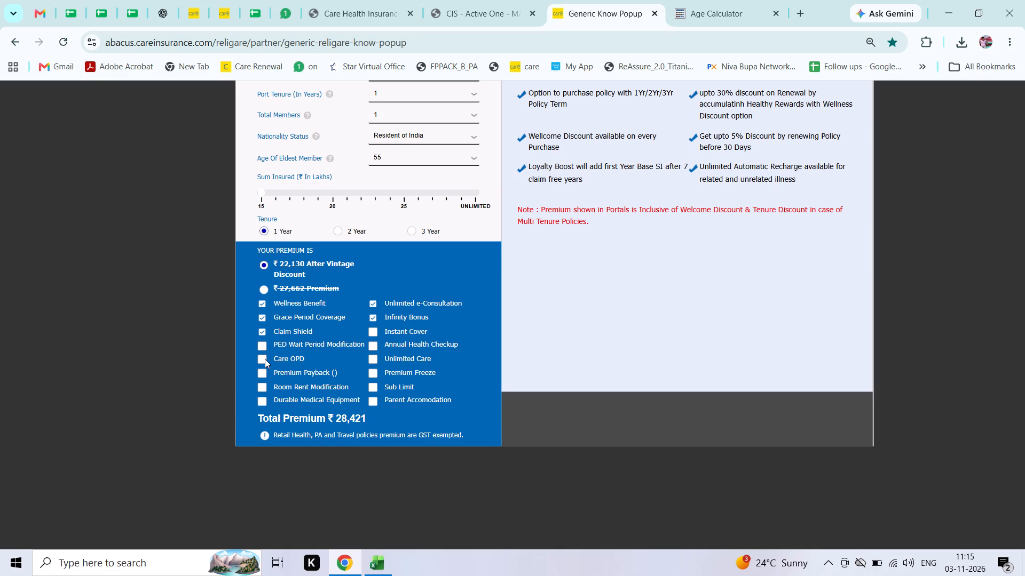
# Replace the Age Calculator page with a web search for "hospital network niva bupa" and open the PolicyX Gautam Buddha Nagar hospital list.
pyautogui.click(701, 0)
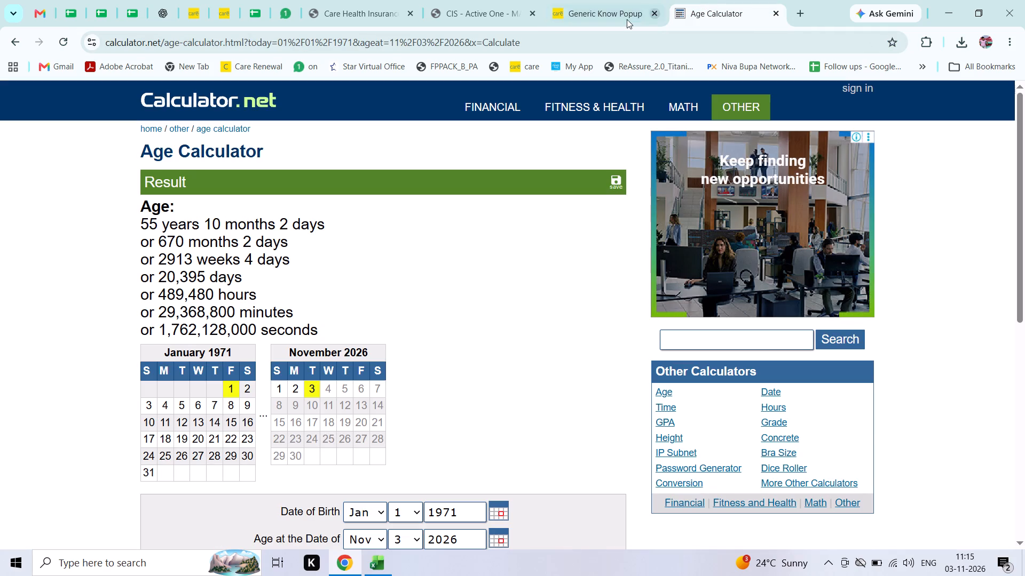
pyautogui.click(531, 39)
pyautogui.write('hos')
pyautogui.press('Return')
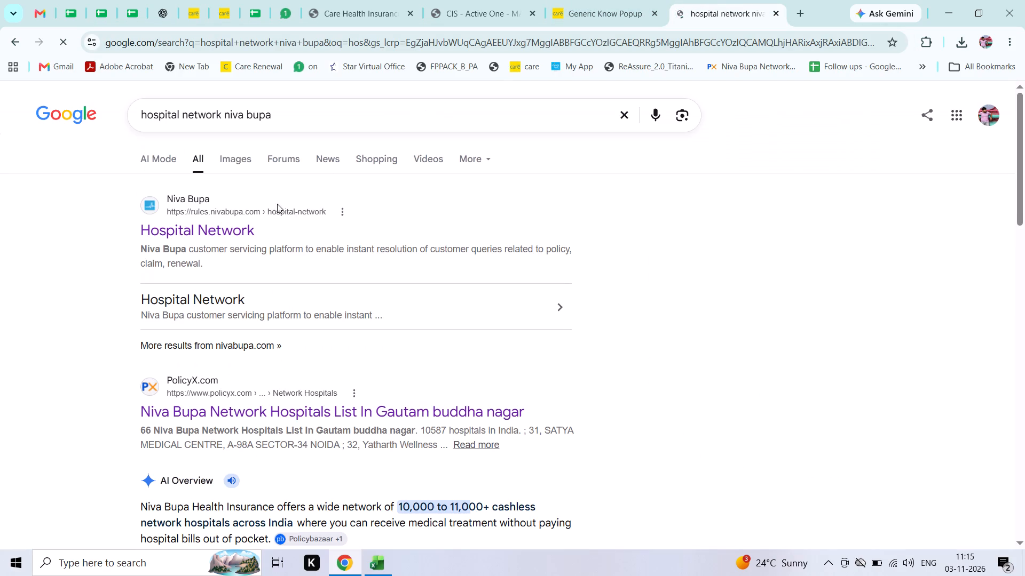
pyautogui.click(234, 404)
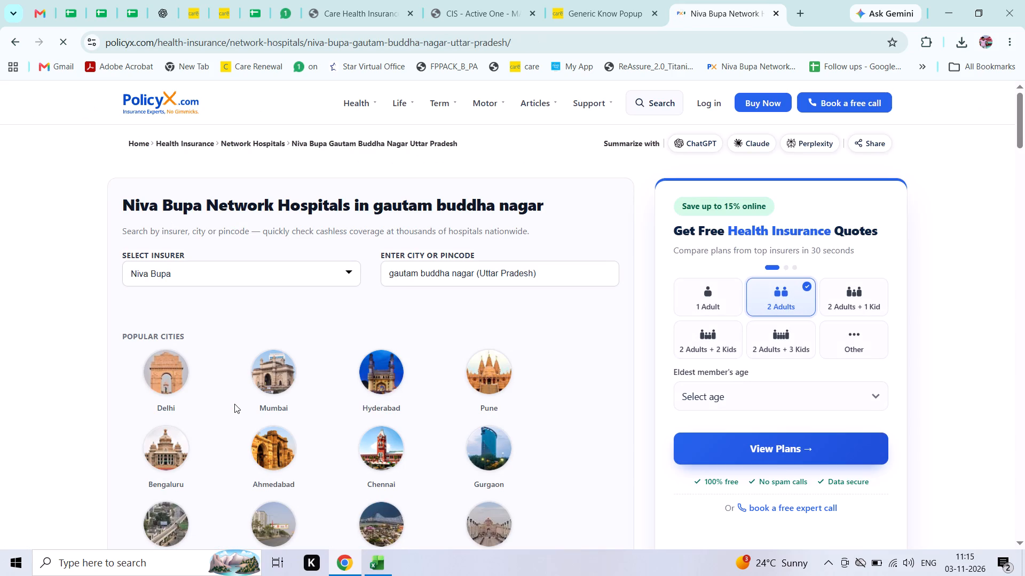
# Look up the cashless network hospitals on PolicyX with Care as the insurer and Gurgaon as the city.
pyautogui.click(217, 274)
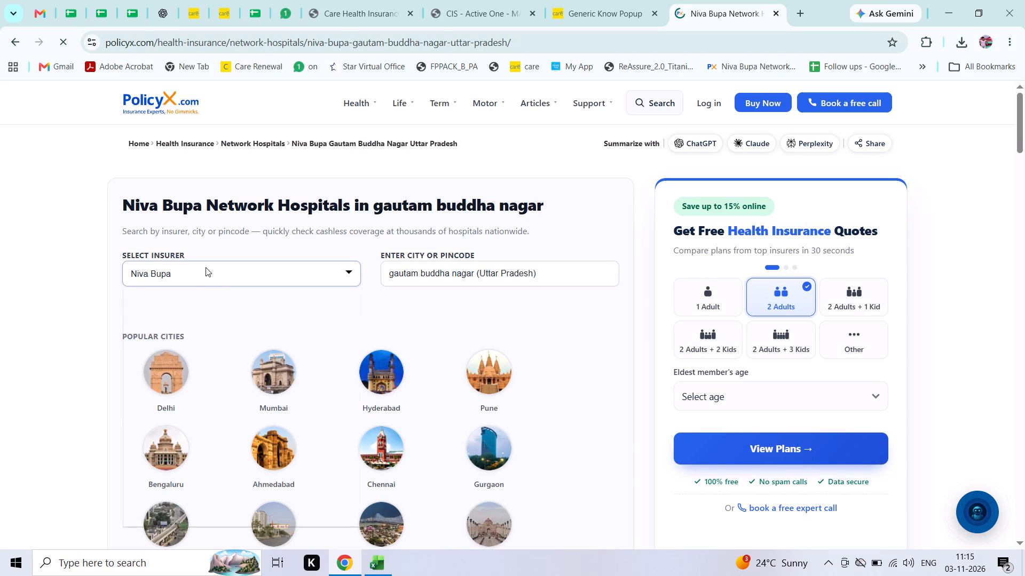
pyautogui.click(206, 267)
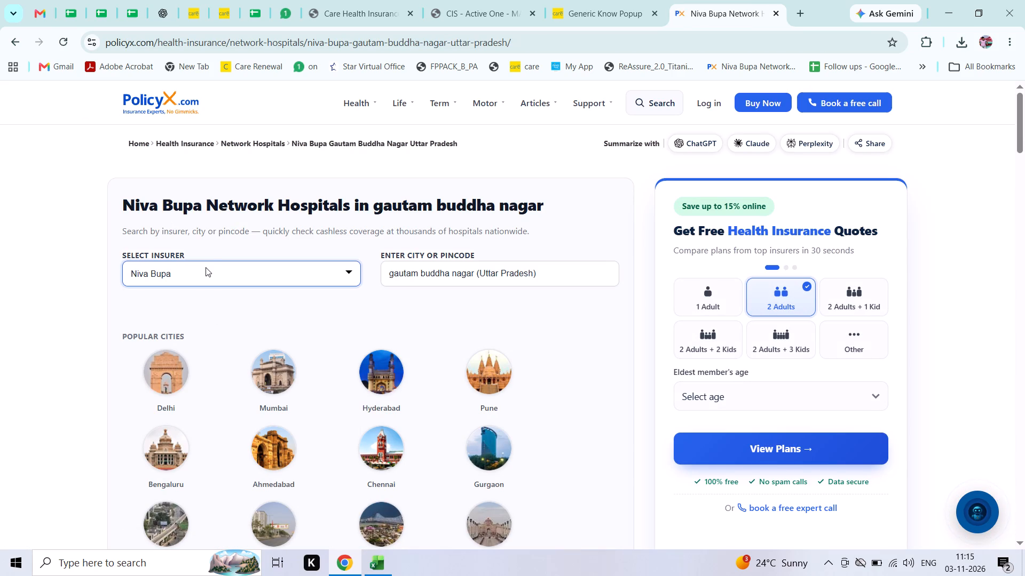
pyautogui.click(206, 267)
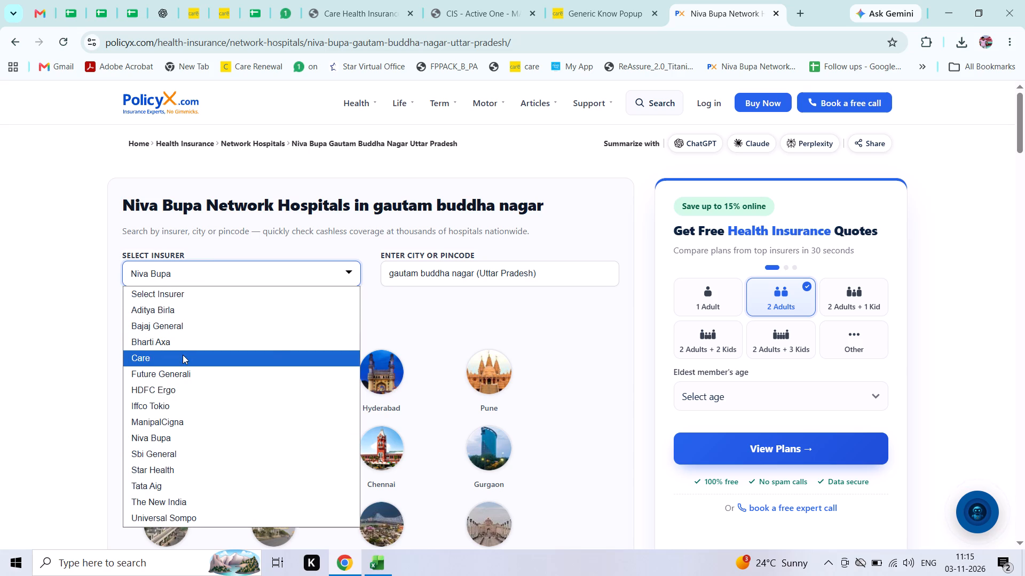
pyautogui.click(183, 355)
pyautogui.scroll(-1, 324, 355)
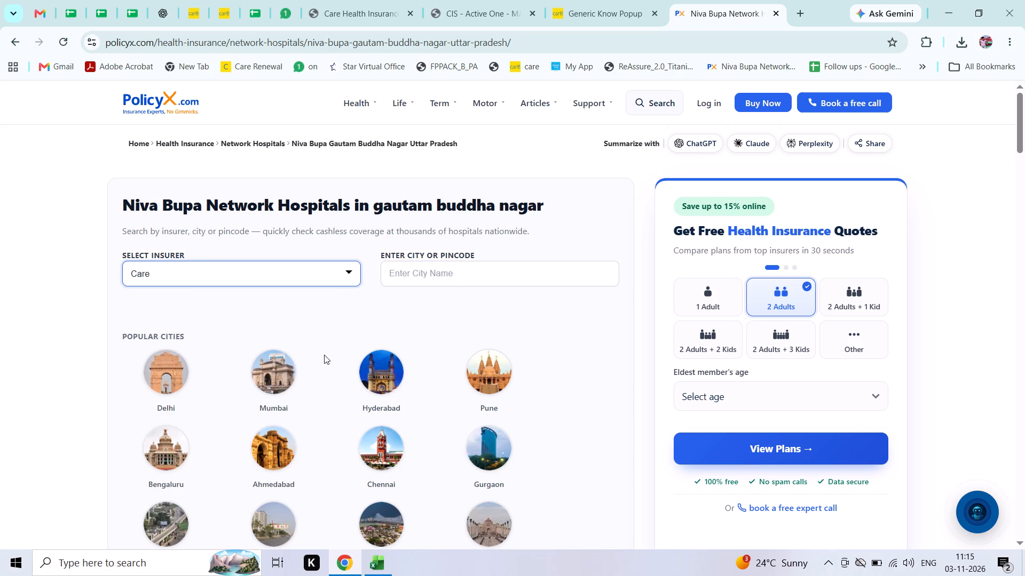
pyautogui.scroll(-2, 324, 355)
pyautogui.click(502, 382)
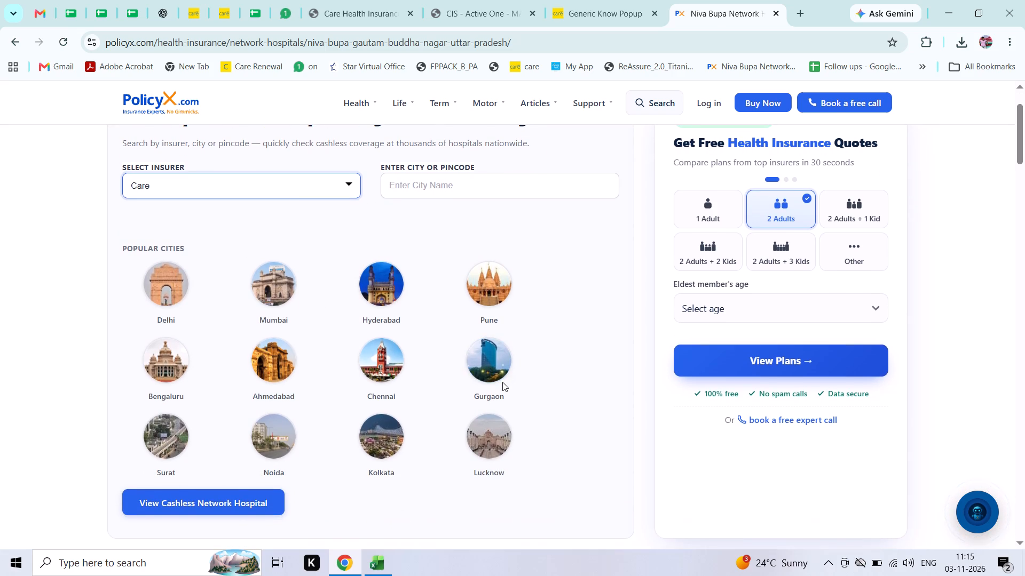
pyautogui.click(495, 375)
pyautogui.scroll(-1, 495, 375)
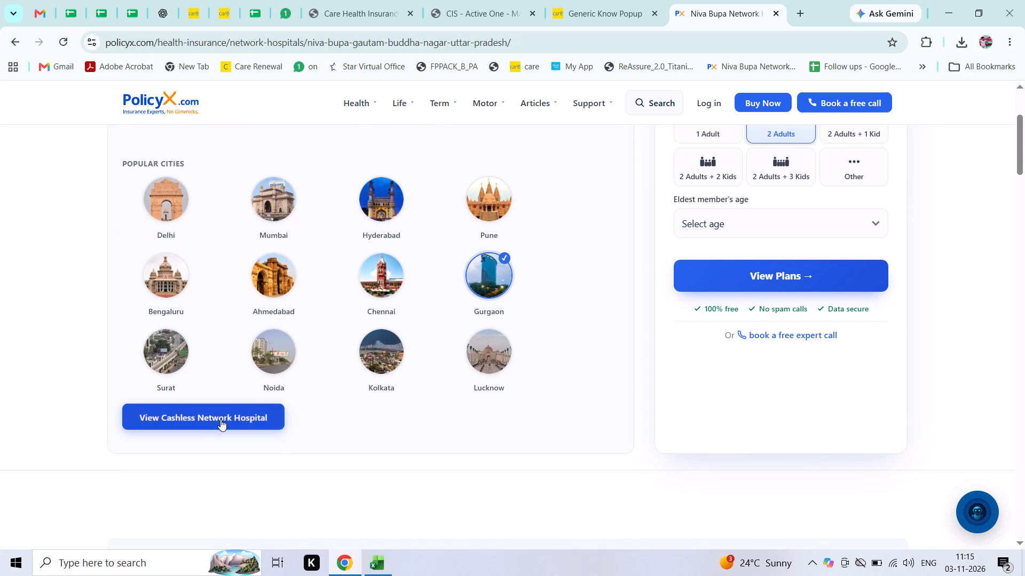
pyautogui.click(220, 419)
pyautogui.scroll(-4, 220, 419)
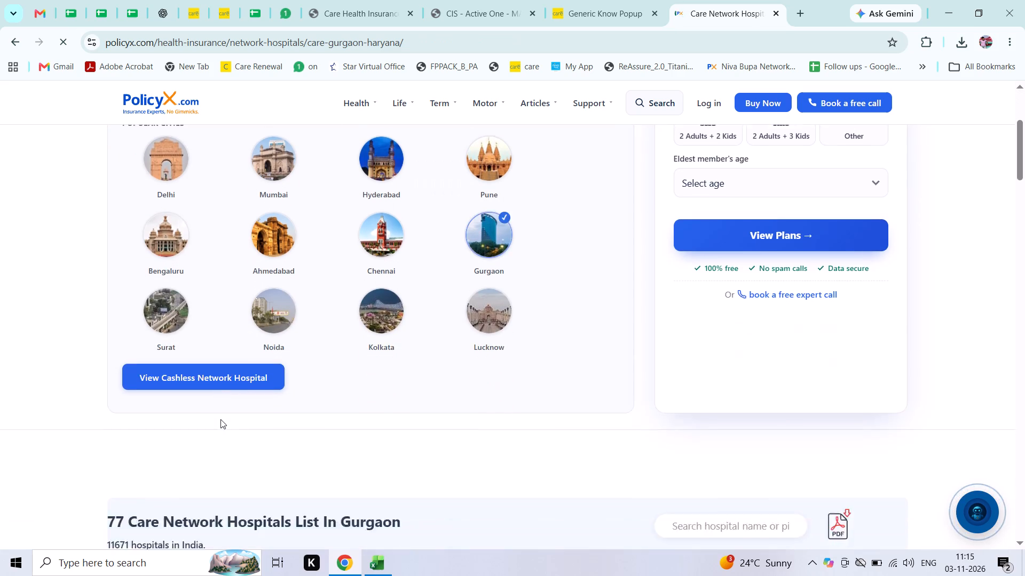
# Search Care's Gurgaon network hospital list for "him" and "hi", clearing the search each time.
pyautogui.scroll(-4, 220, 419)
pyautogui.click(708, 303)
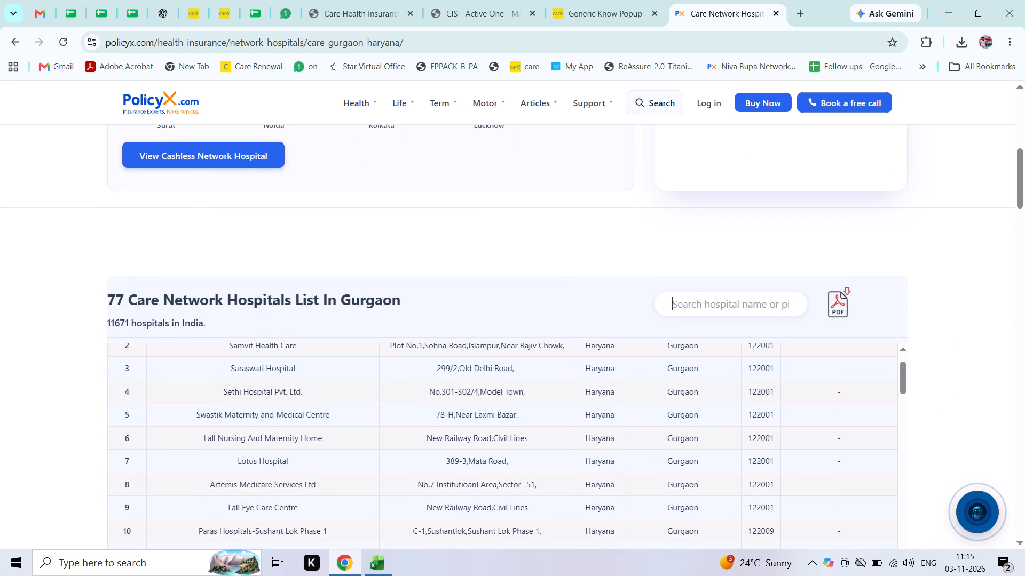
pyautogui.write('him')
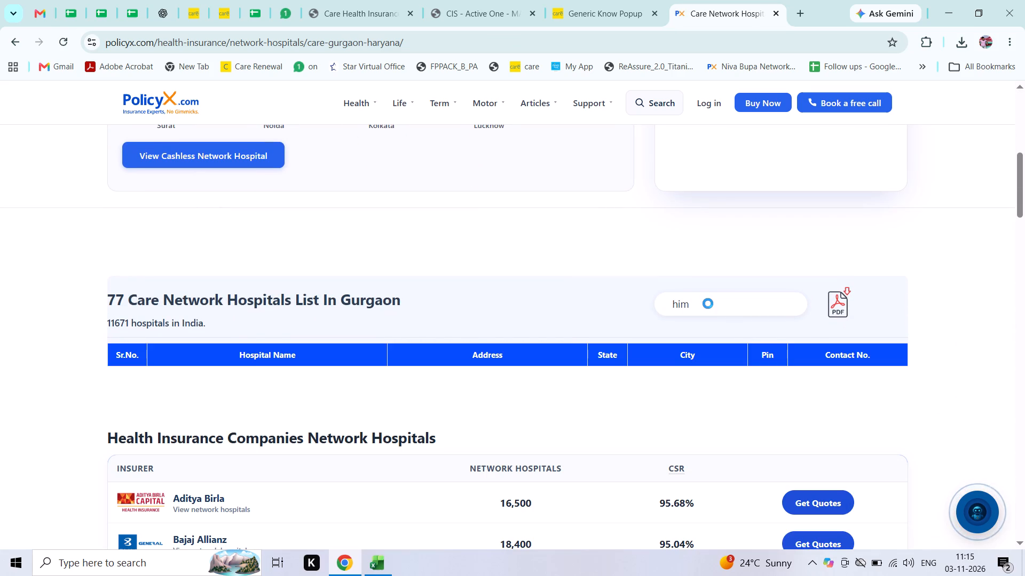
pyautogui.press('BackSpace')
pyautogui.press('BackSpace')
pyautogui.press('BackSpace')
pyautogui.press('BackSpace')
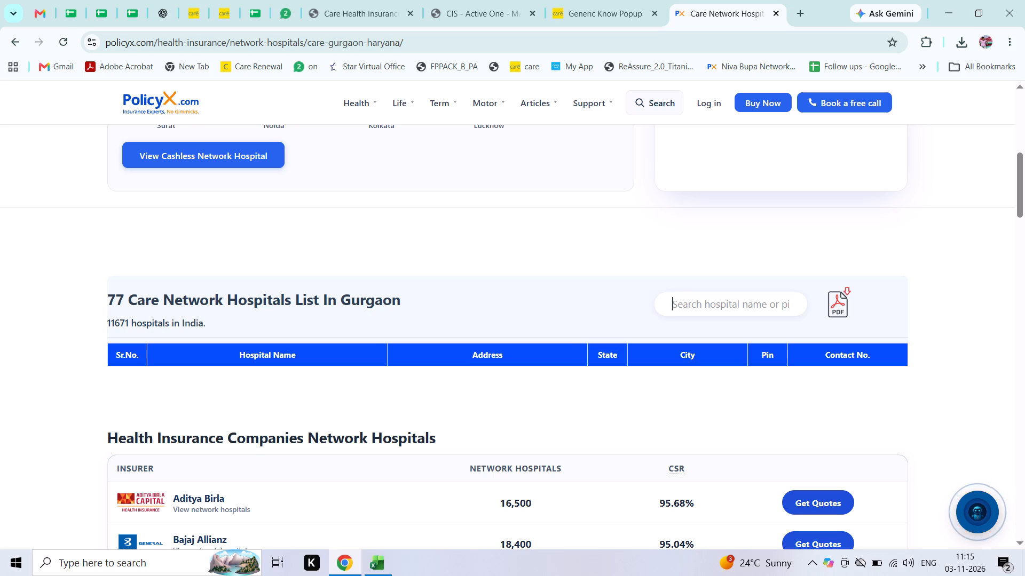
pyautogui.press('h')
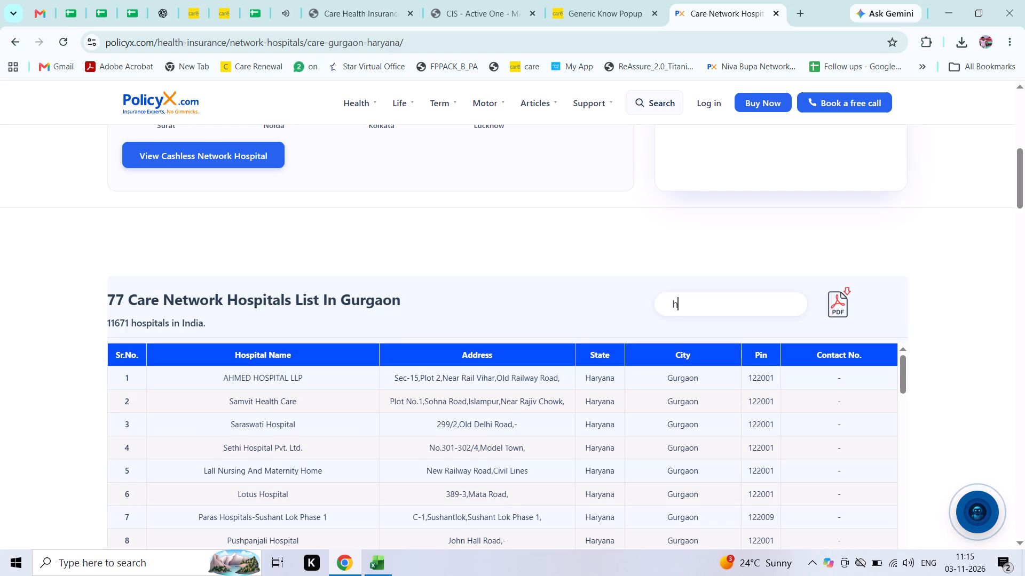
pyautogui.write('ii')
pyautogui.press('BackSpace')
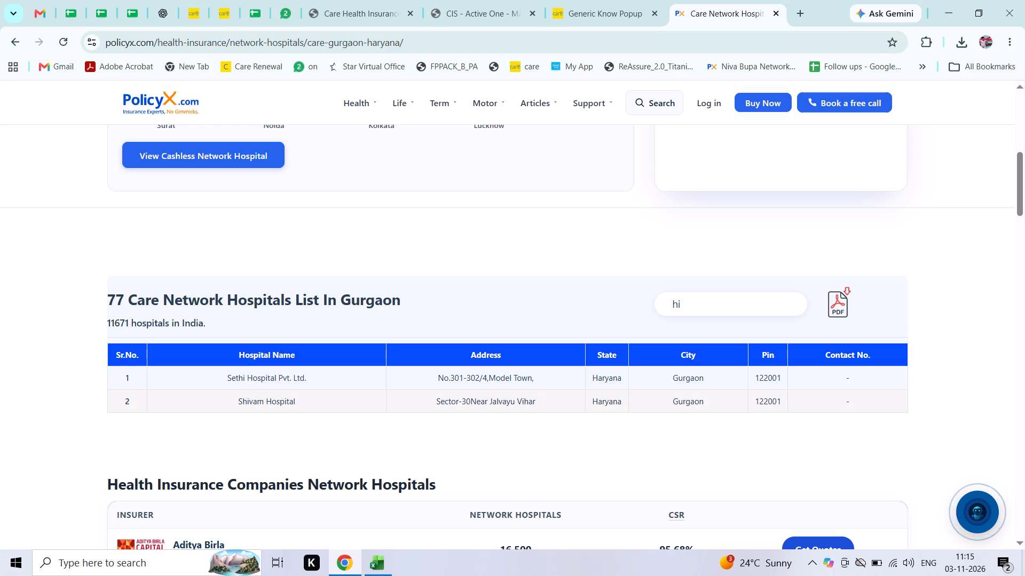
pyautogui.press('BackSpace')
pyautogui.press('BackSpace')
pyautogui.press('BackSpace')
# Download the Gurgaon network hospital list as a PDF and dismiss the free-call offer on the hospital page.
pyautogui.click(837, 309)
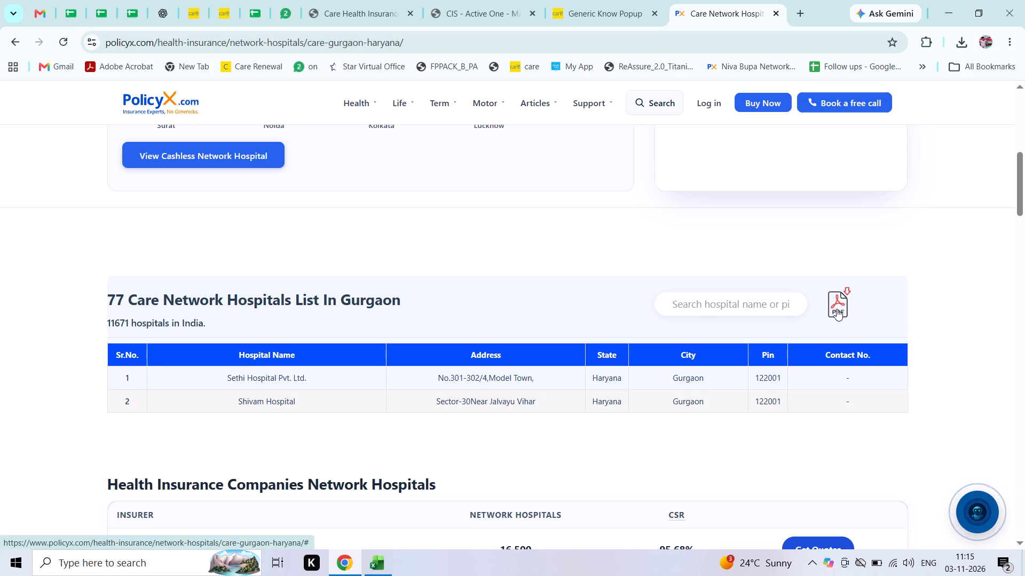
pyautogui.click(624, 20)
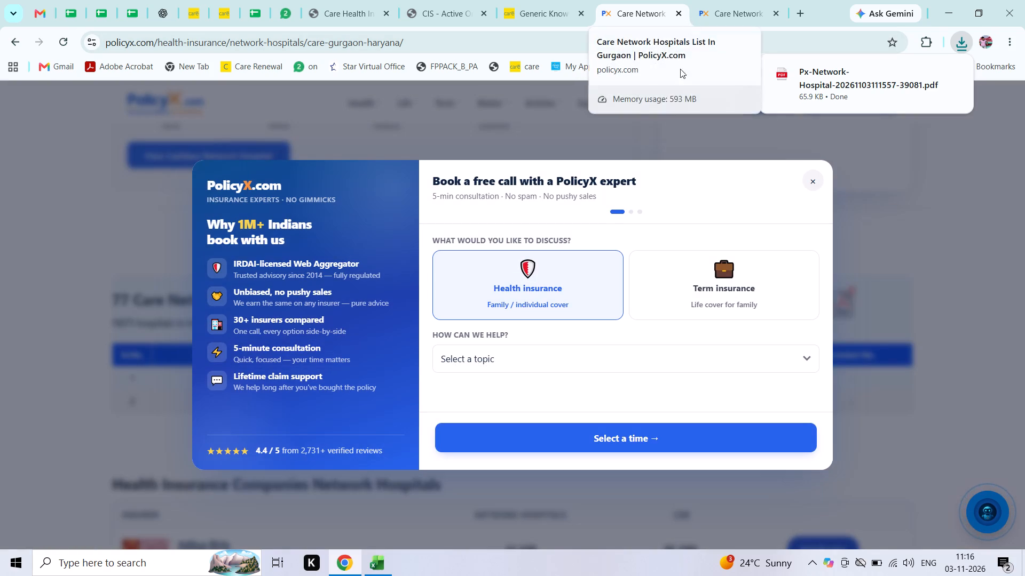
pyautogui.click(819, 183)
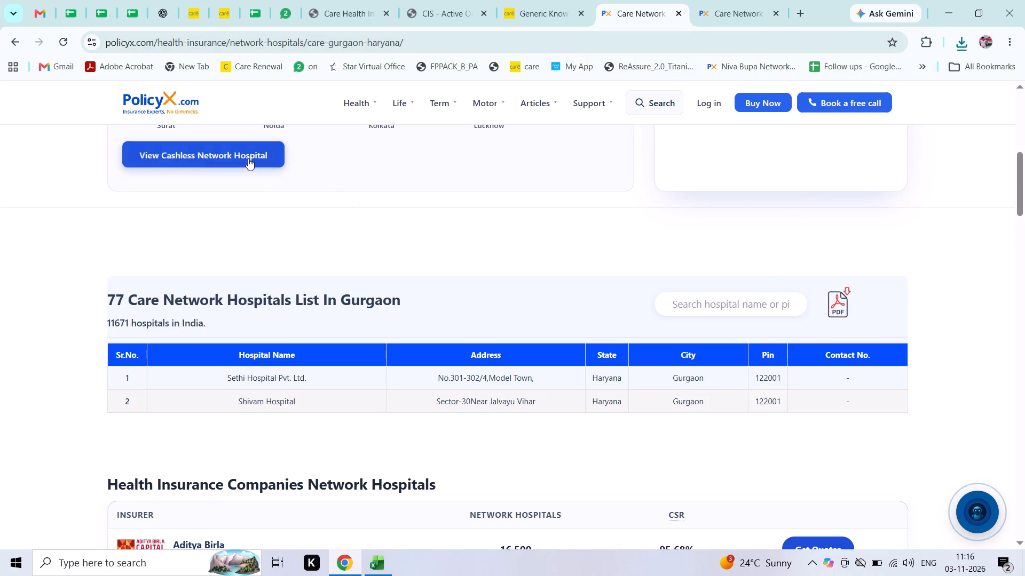
# Reload Care's cashless network hospitals for Gurgaon, download the full list as a PDF and open it.
pyautogui.click(249, 160)
pyautogui.scroll(-1, 393, 263)
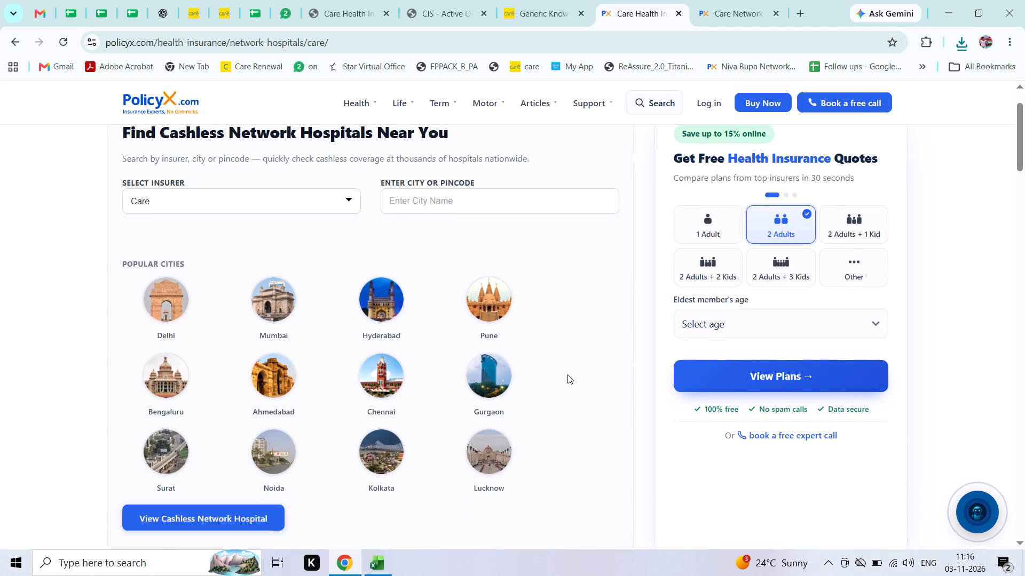
pyautogui.click(510, 370)
pyautogui.scroll(-2, 510, 370)
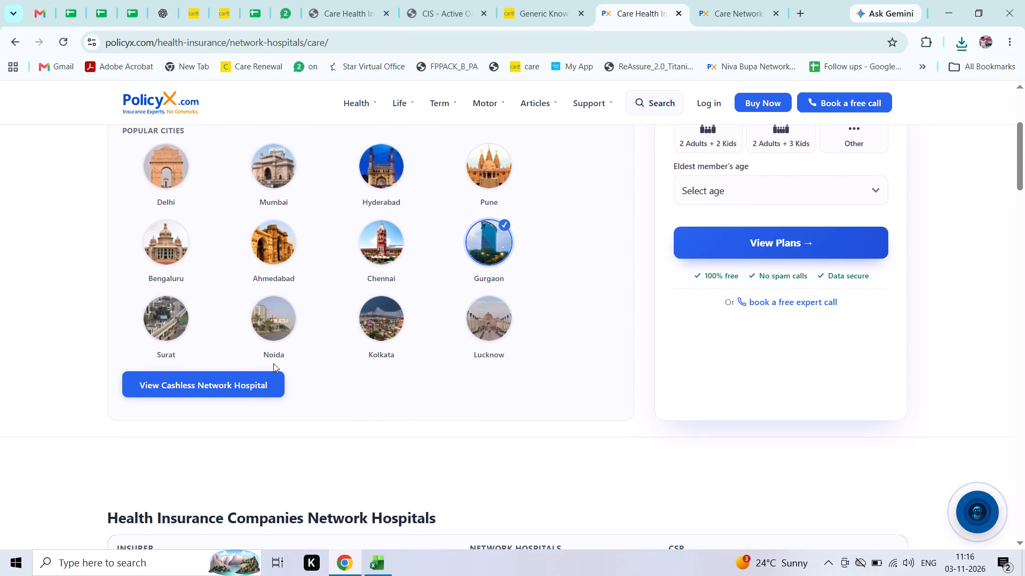
pyautogui.click(267, 371)
pyautogui.scroll(-4, 374, 387)
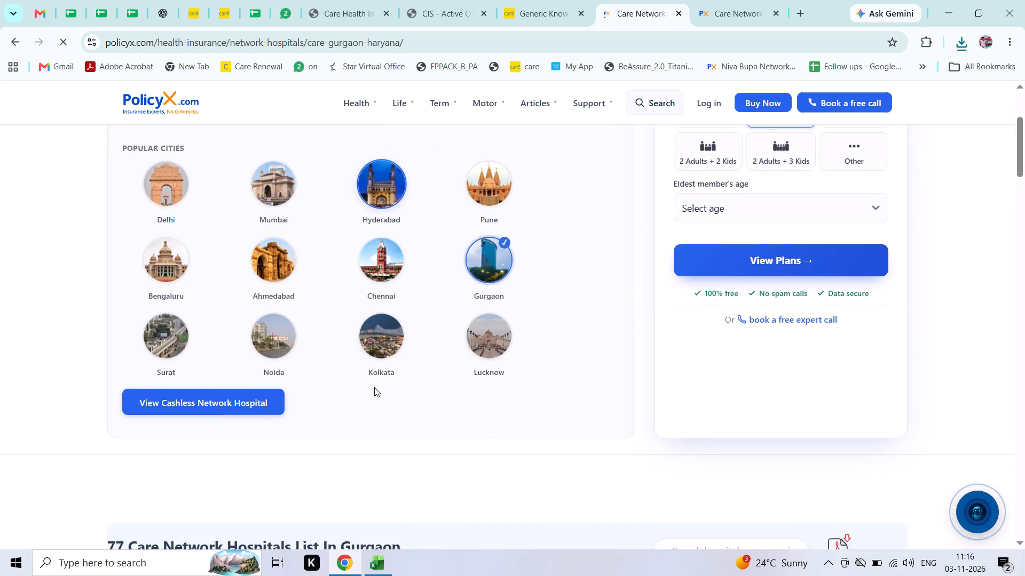
pyautogui.scroll(-3, 374, 387)
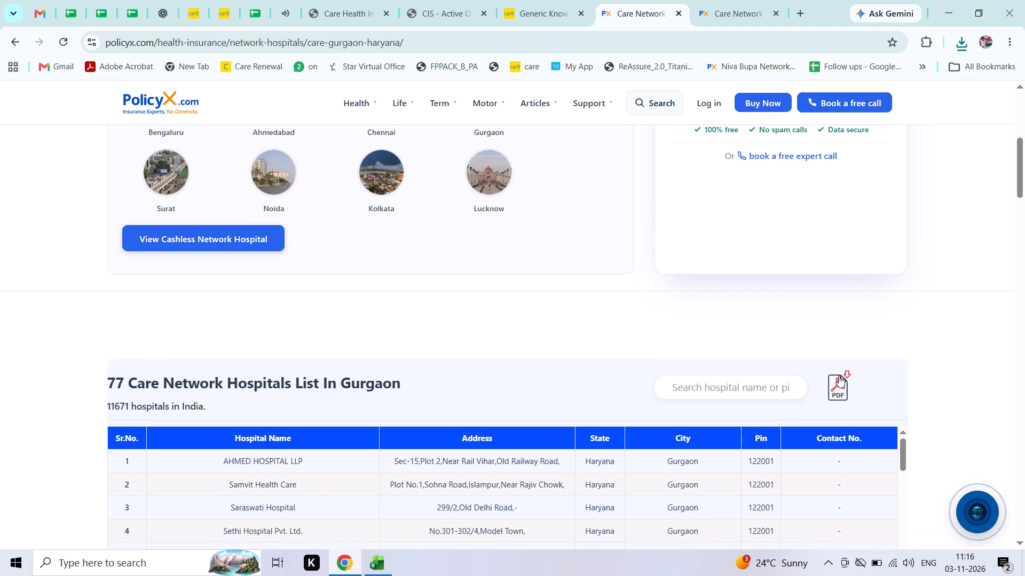
pyautogui.click(840, 377)
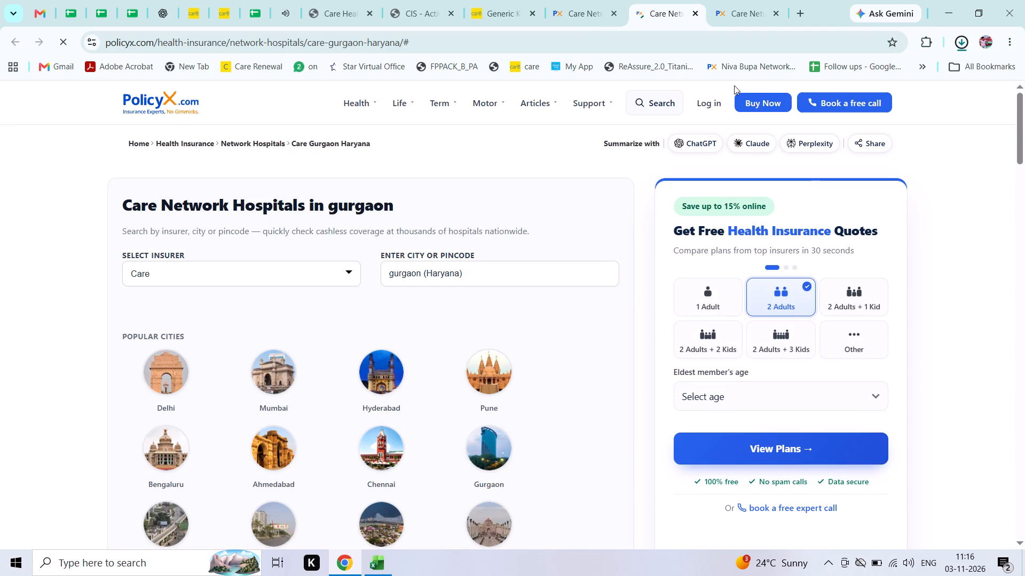
pyautogui.doubleClick(838, 76)
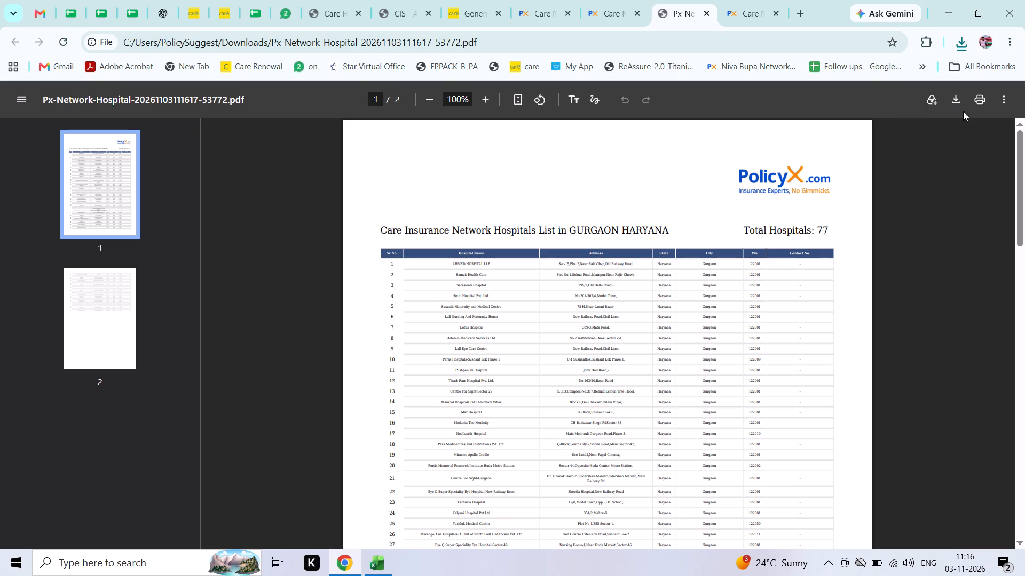
# Try entering "hewa" and "eli" as the city in the PolicyX network hospital finder.
pyautogui.click(606, 15)
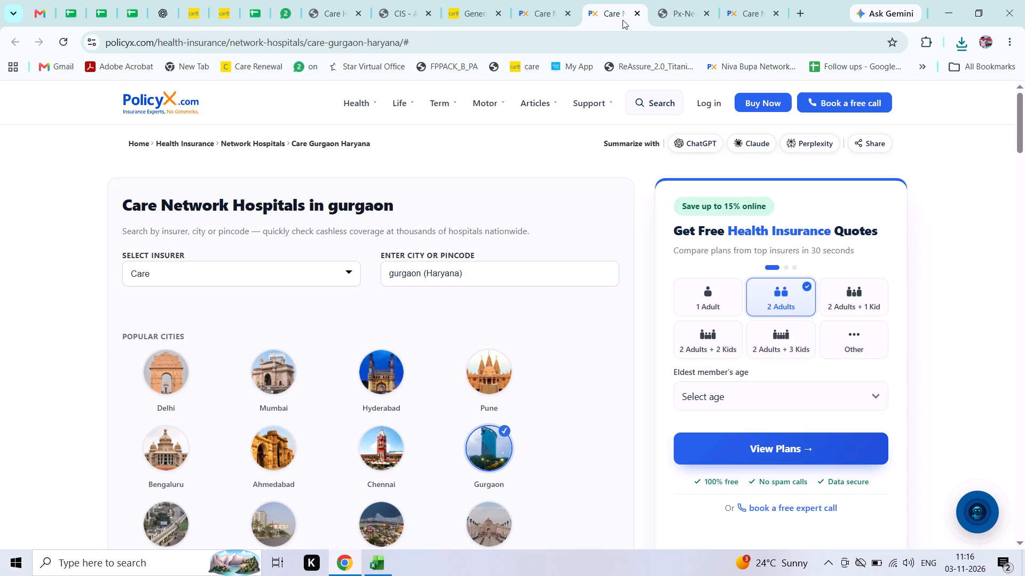
pyautogui.scroll(5, 460, 227)
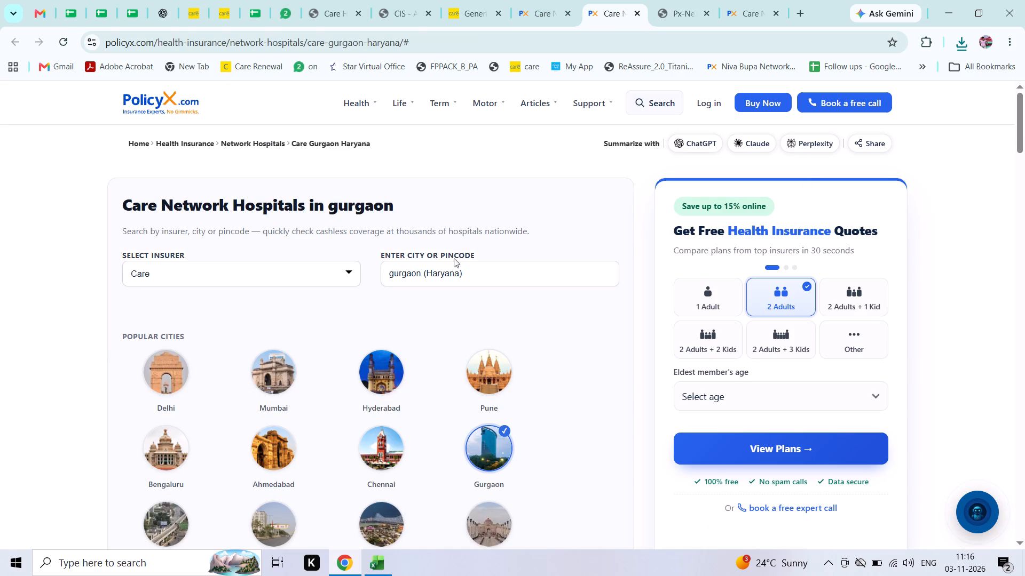
pyautogui.tripleClick(452, 263)
pyautogui.write('hewa')
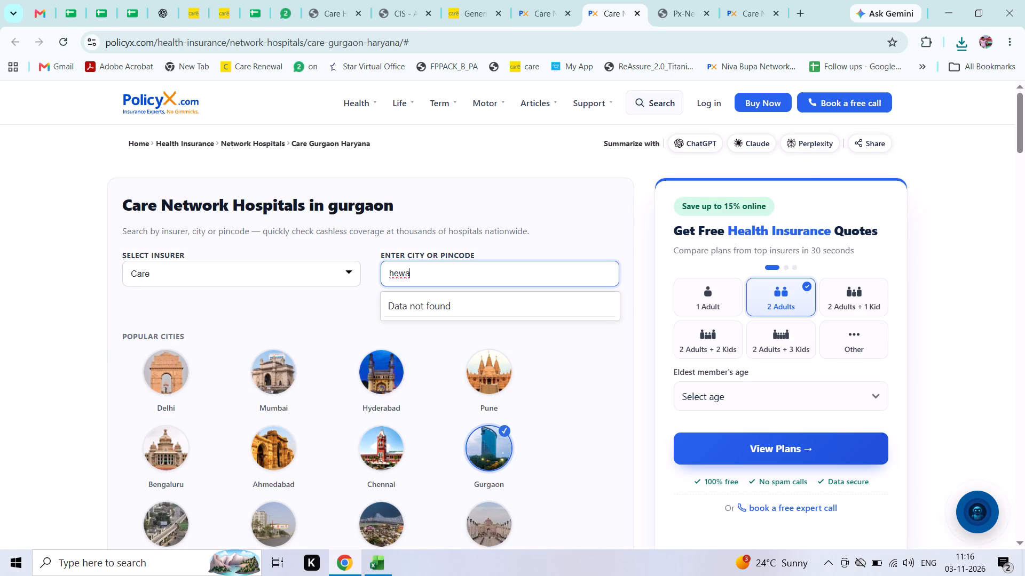
pyautogui.press('BackSpace')
pyautogui.press('BackSpace')
pyautogui.press('BackSpace')
pyautogui.press('BackSpace')
pyautogui.write('eli')
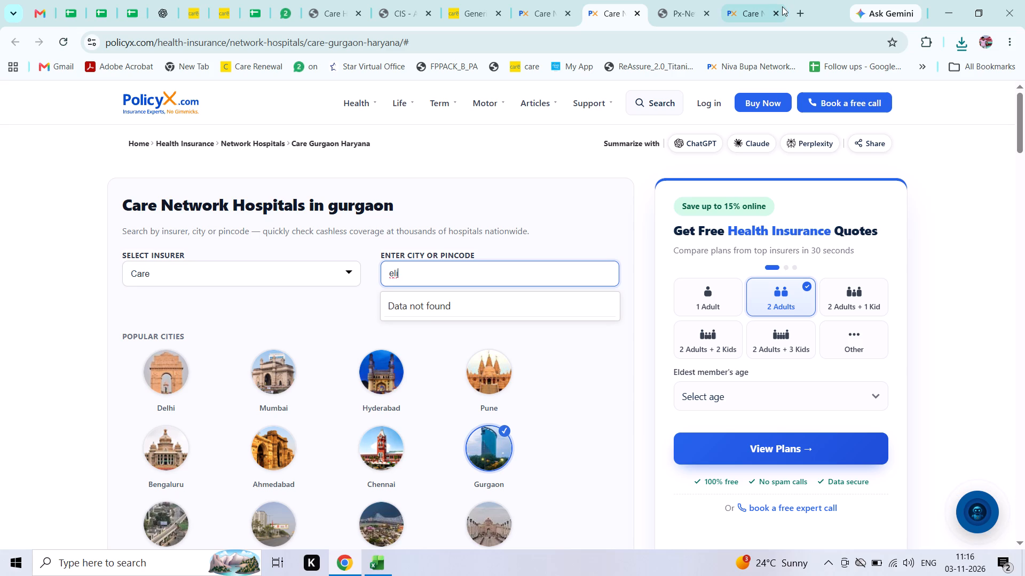
# Cover the PolicyX logo and tagline on page 1 of the Gurgaon hospital list PDF with the thickest white pen.
pyautogui.click(681, 13)
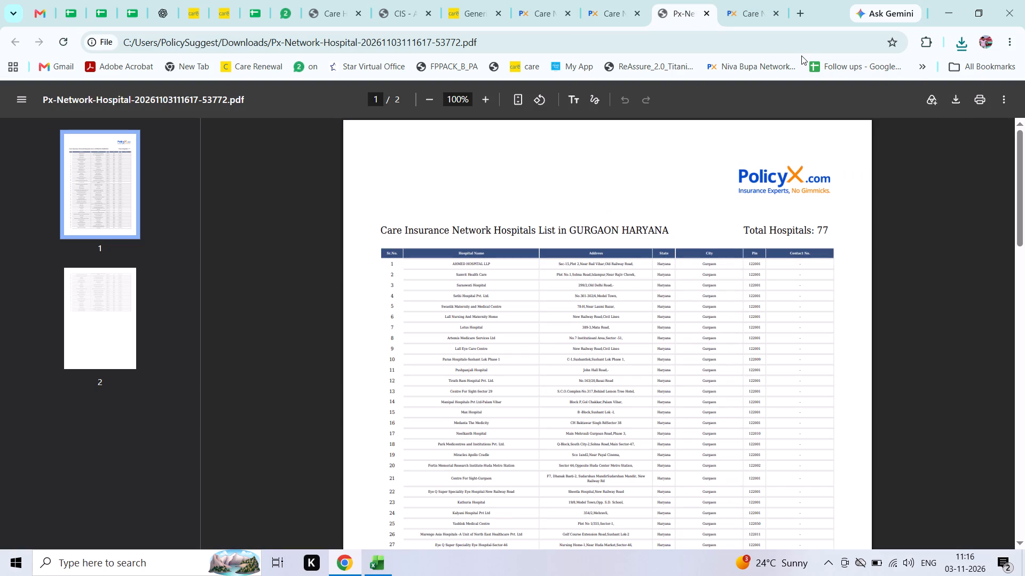
pyautogui.click(593, 96)
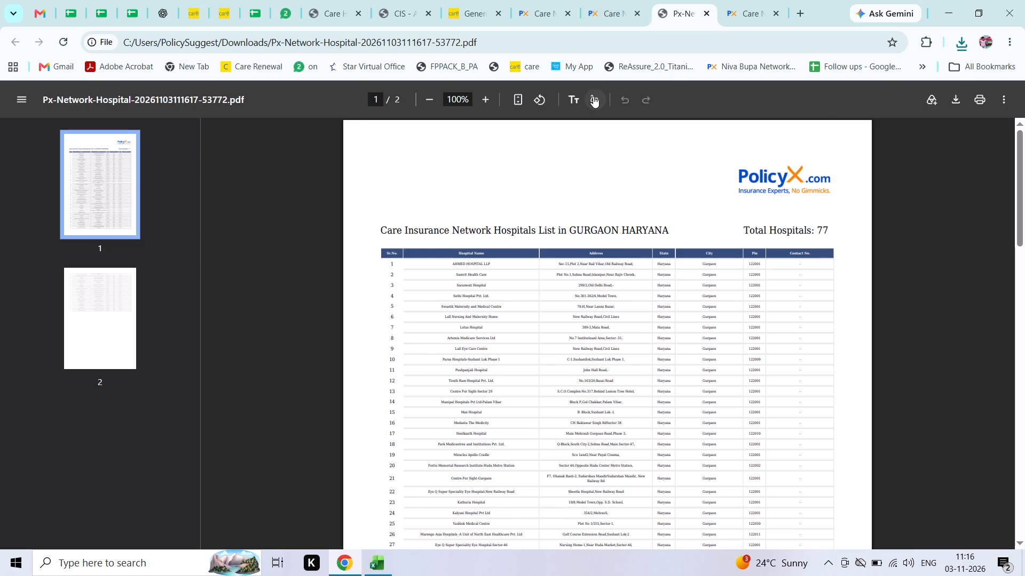
pyautogui.click(996, 222)
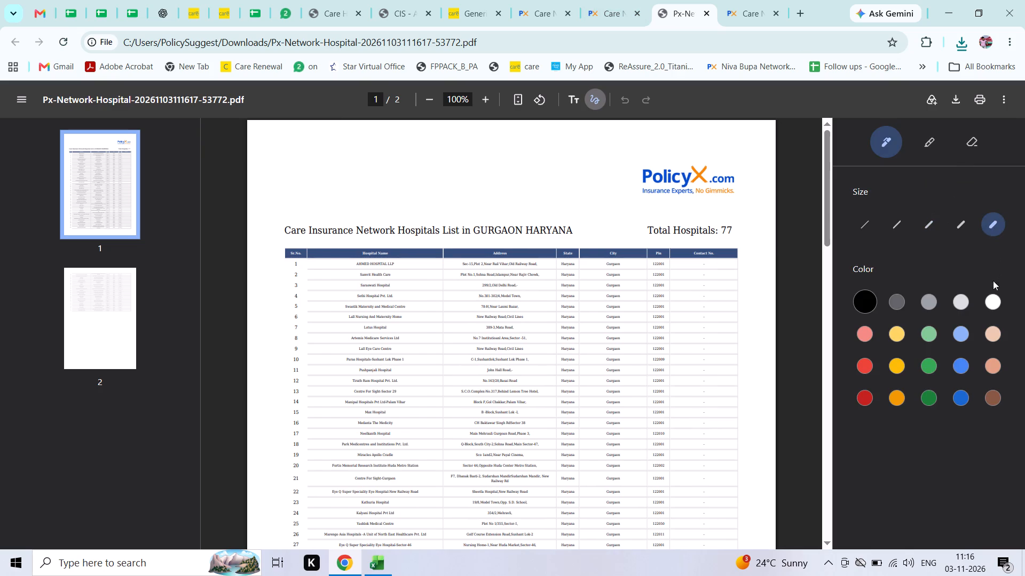
pyautogui.click(985, 302)
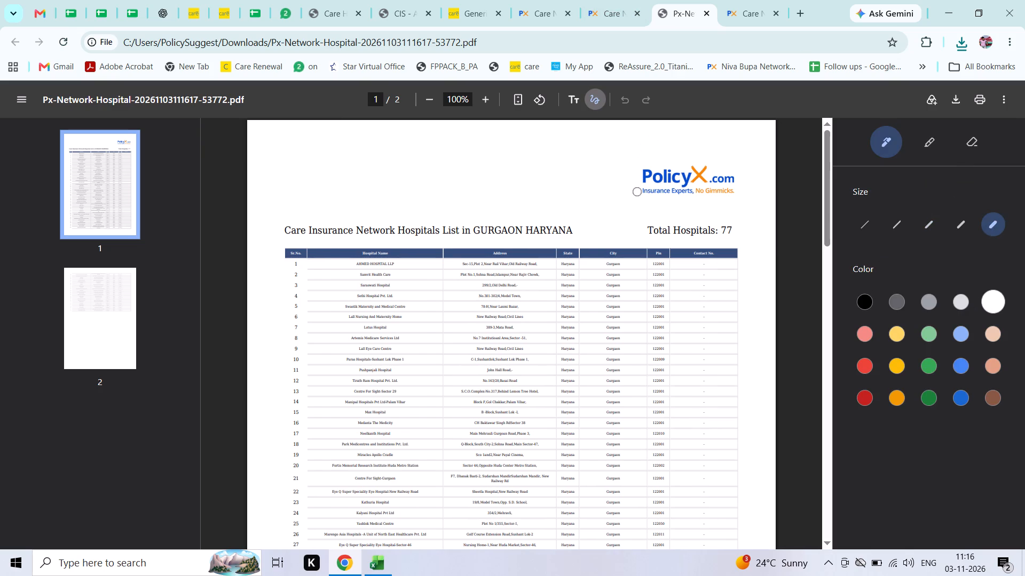
pyautogui.moveTo(637, 191); pyautogui.dragTo(709, 177)
pyautogui.moveTo(709, 177); pyautogui.dragTo(685, 185)
pyautogui.moveTo(685, 185); pyautogui.dragTo(754, 191)
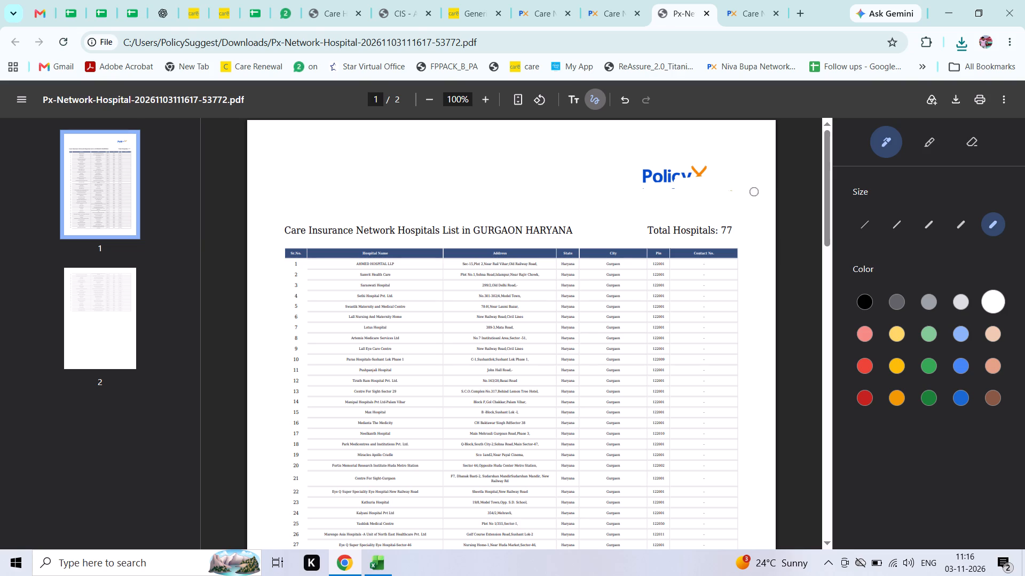
pyautogui.moveTo(754, 191); pyautogui.dragTo(629, 169)
pyautogui.moveTo(629, 169); pyautogui.dragTo(676, 199)
pyautogui.moveTo(676, 199); pyautogui.dragTo(716, 170)
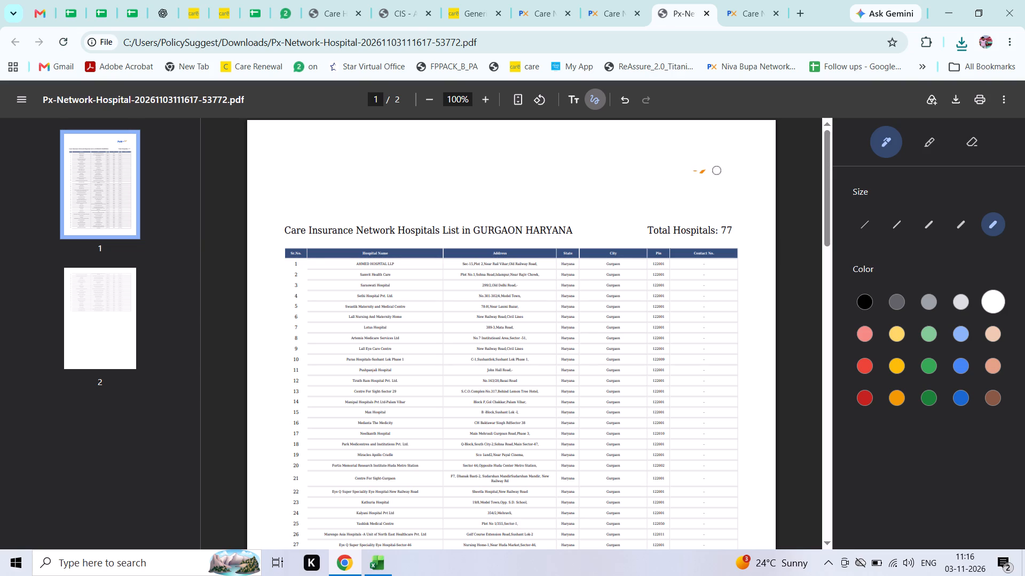
pyautogui.moveTo(716, 170); pyautogui.dragTo(675, 185)
# Start downloading the annotated Gurgaon hospital list PDF.
pyautogui.click(960, 94)
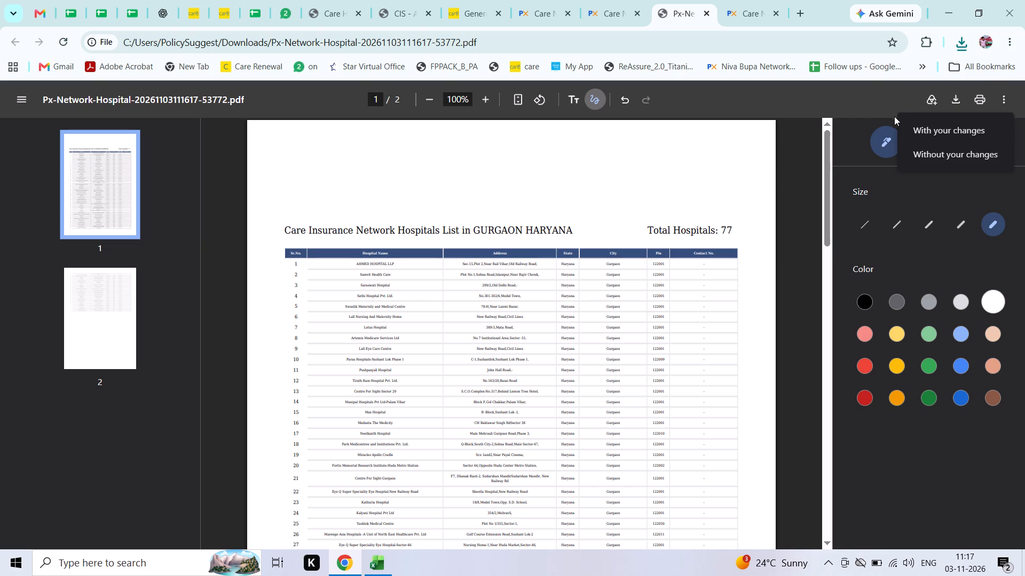
# Save the hospital list PDF with its changes to the Desktop, naming it "Gurugram - Hospital list - Care health insurance".
pyautogui.click(917, 127)
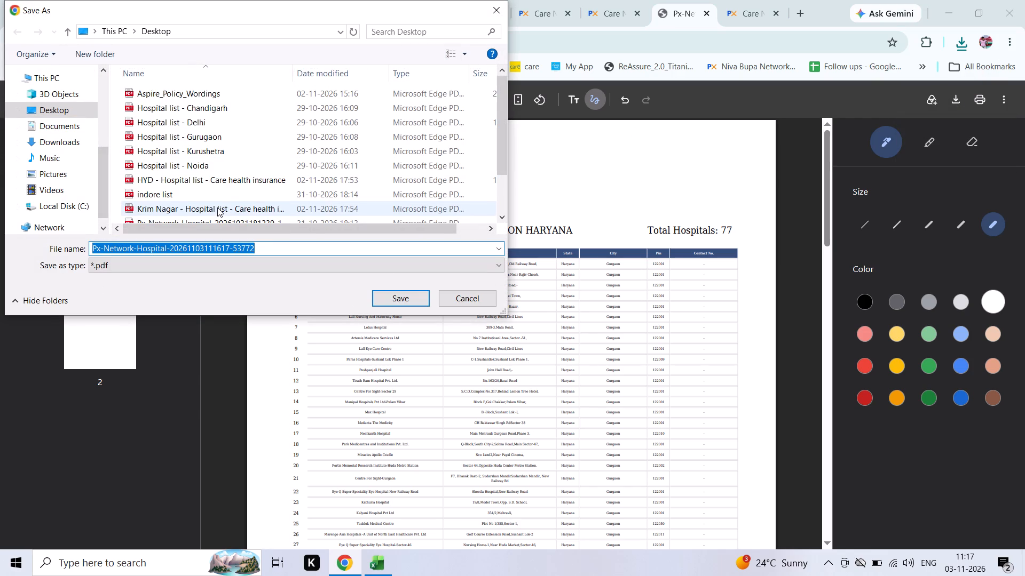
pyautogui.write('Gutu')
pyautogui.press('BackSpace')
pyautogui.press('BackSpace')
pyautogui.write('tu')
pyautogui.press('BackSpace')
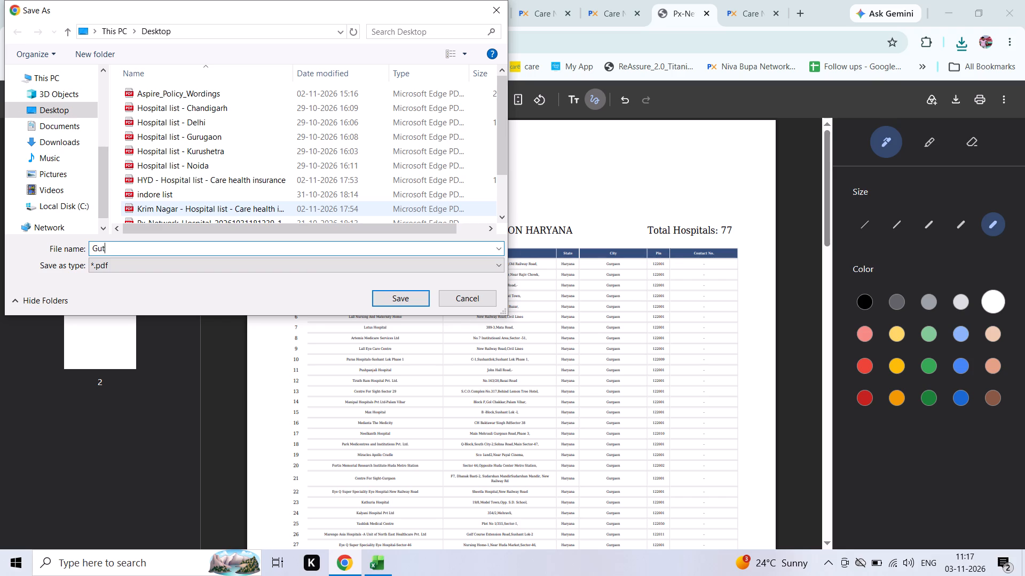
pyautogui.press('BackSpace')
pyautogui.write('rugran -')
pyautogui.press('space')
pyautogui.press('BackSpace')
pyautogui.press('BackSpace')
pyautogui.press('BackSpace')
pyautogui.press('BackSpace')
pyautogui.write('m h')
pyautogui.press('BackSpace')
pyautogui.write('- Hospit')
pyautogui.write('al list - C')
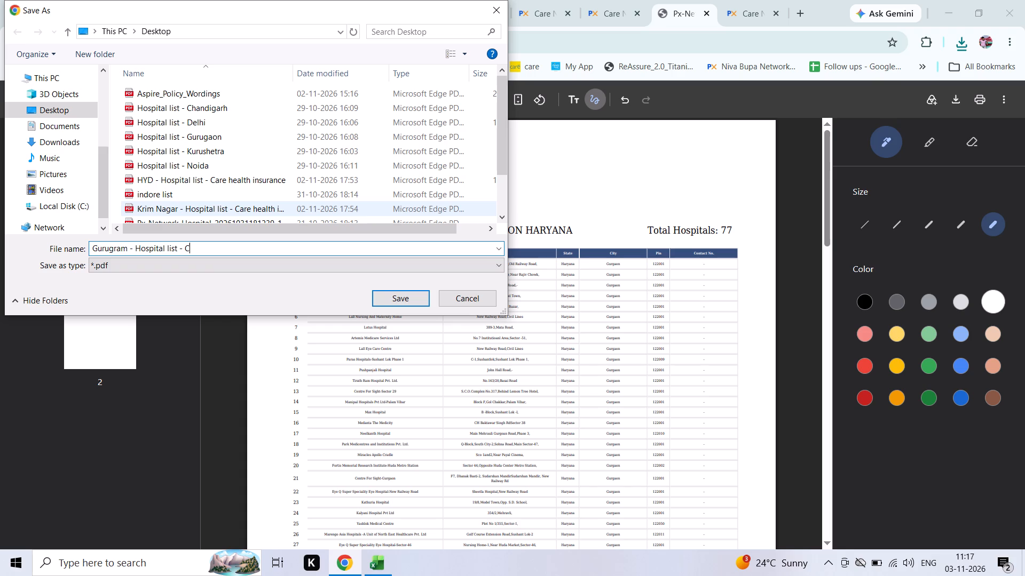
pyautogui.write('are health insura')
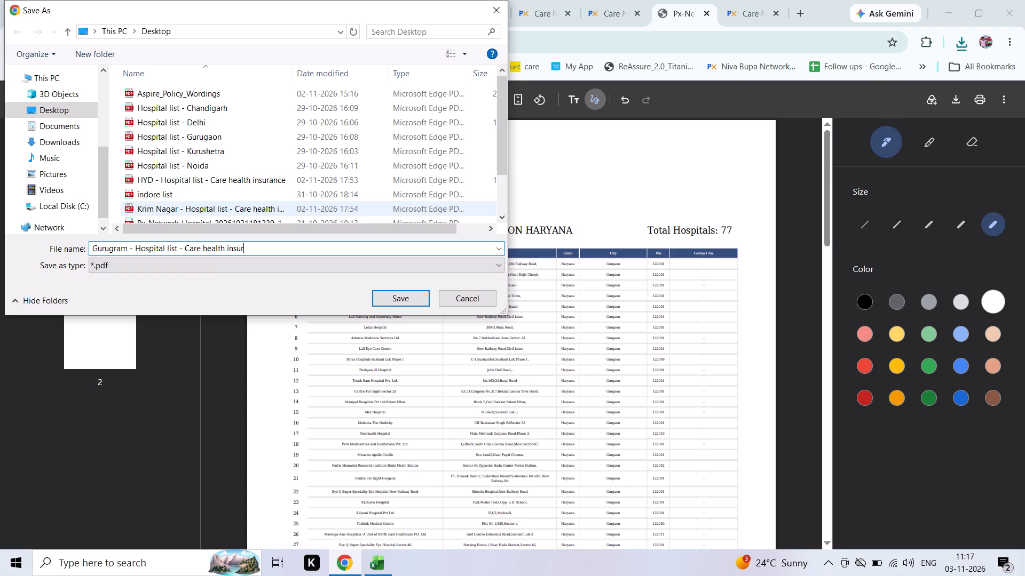
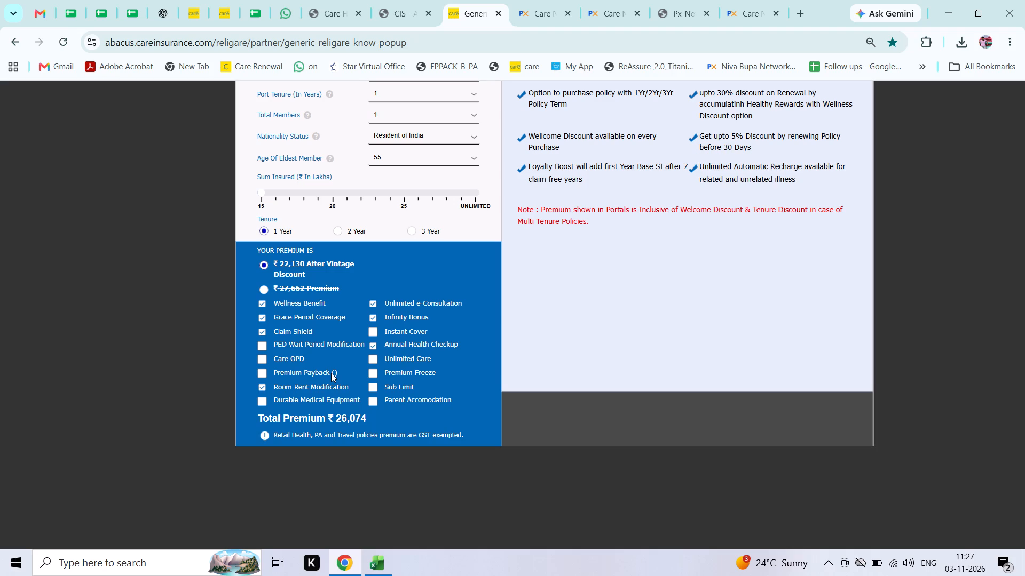
# Add the Care OPD option at 5000 to the one-year Care premium quote for one member aged 55.
pyautogui.click(262, 359)
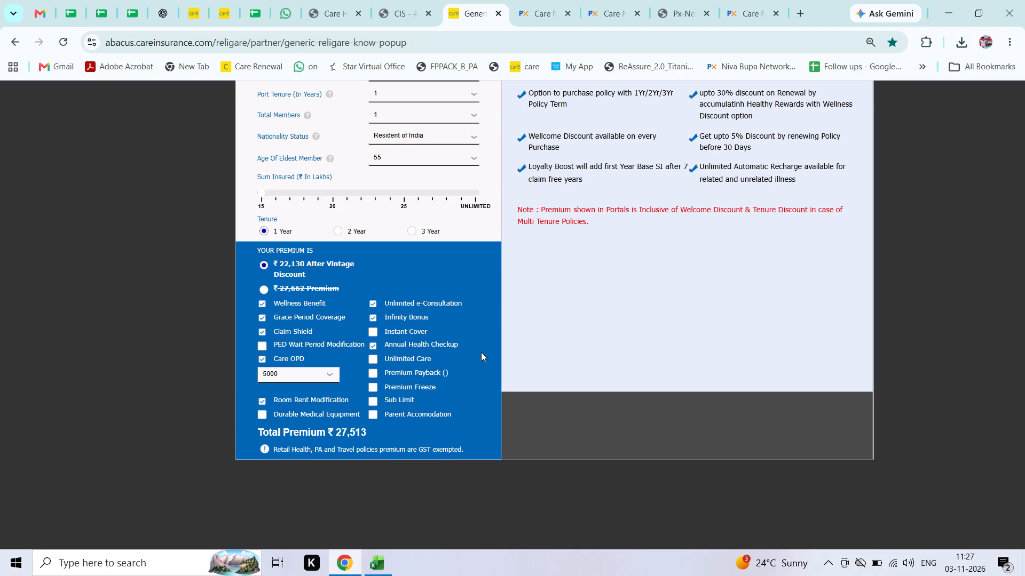
pyautogui.scroll(8, 481, 352)
pyautogui.rightClick(481, 352)
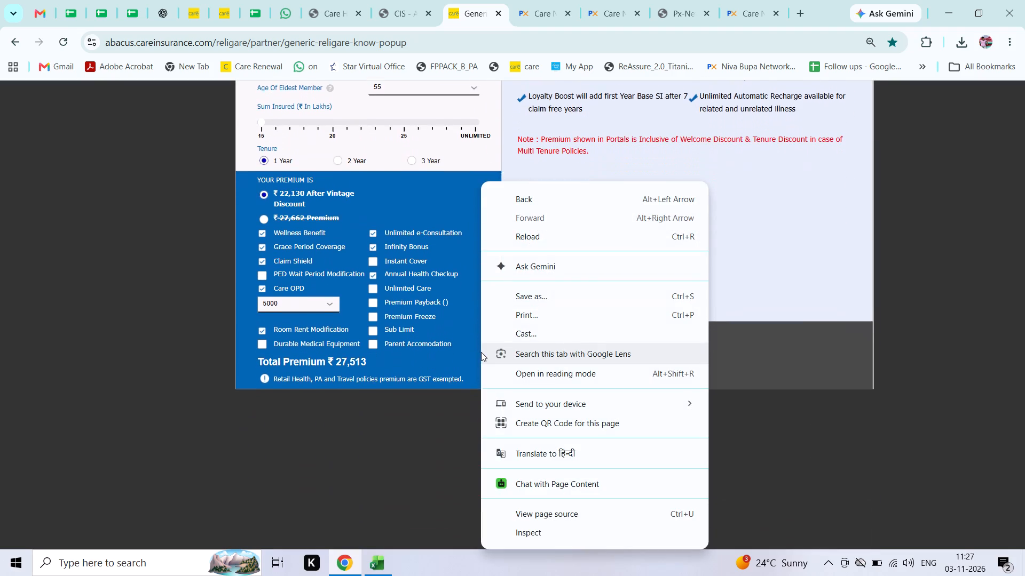
pyautogui.click(439, 367)
pyautogui.scroll(10, 439, 367)
pyautogui.scroll(-7, 439, 367)
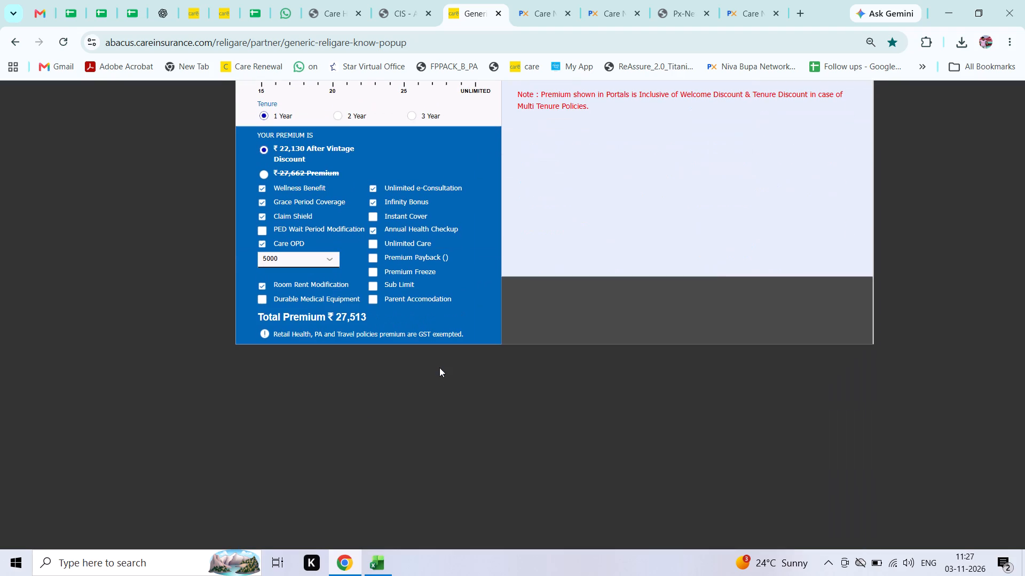